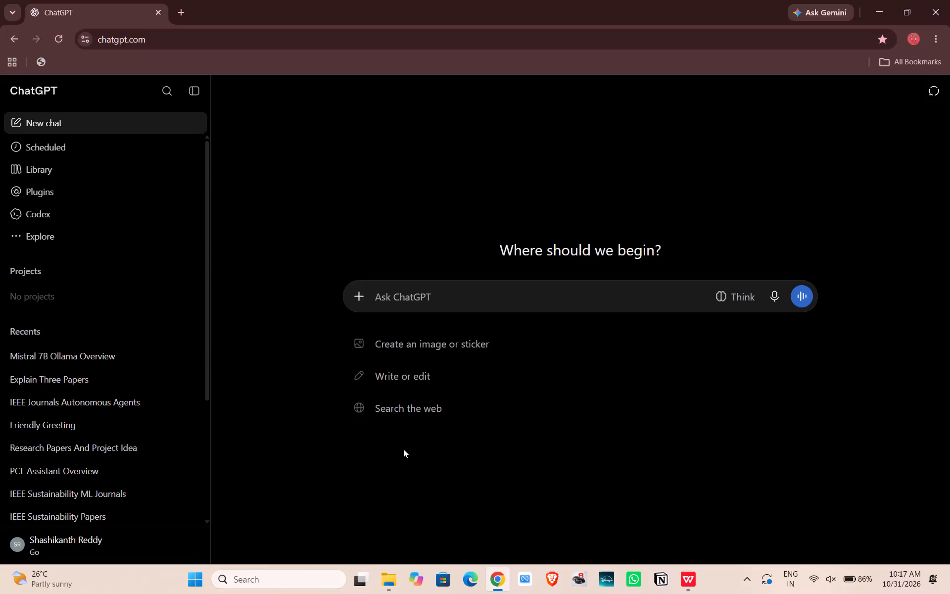
Open the NanoCockpit_Paper1_Seminar presentation from the Downloads folder.
{"action": "left_click", "coordinate": [392, 578]}
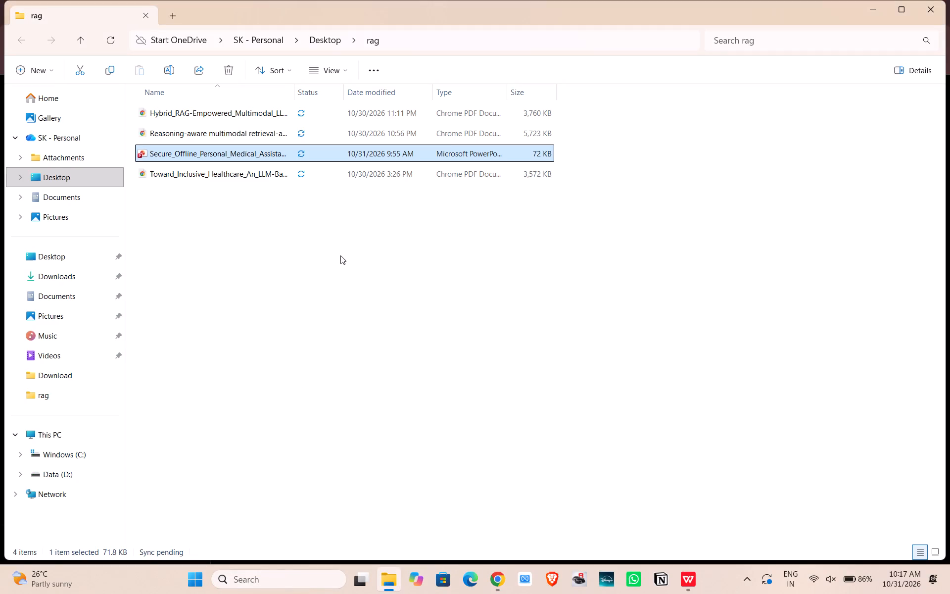
{"action": "left_click", "coordinate": [73, 273]}
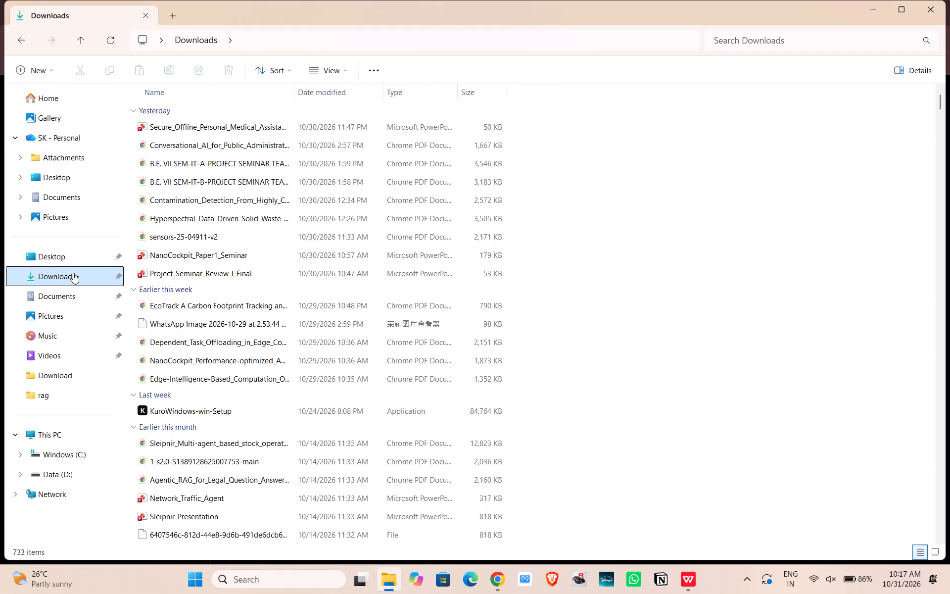
{"action": "double_click", "coordinate": [208, 252]}
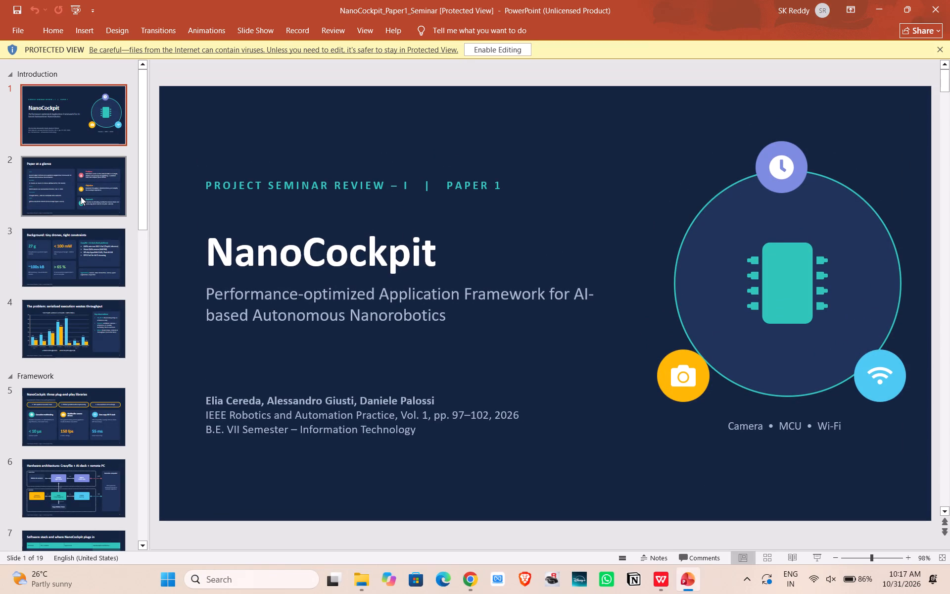
Skim the NanoCockpit slides from Paper at a glance through the framework and evaluation sections to Critical analysis.
{"action": "left_click", "coordinate": [81, 197]}
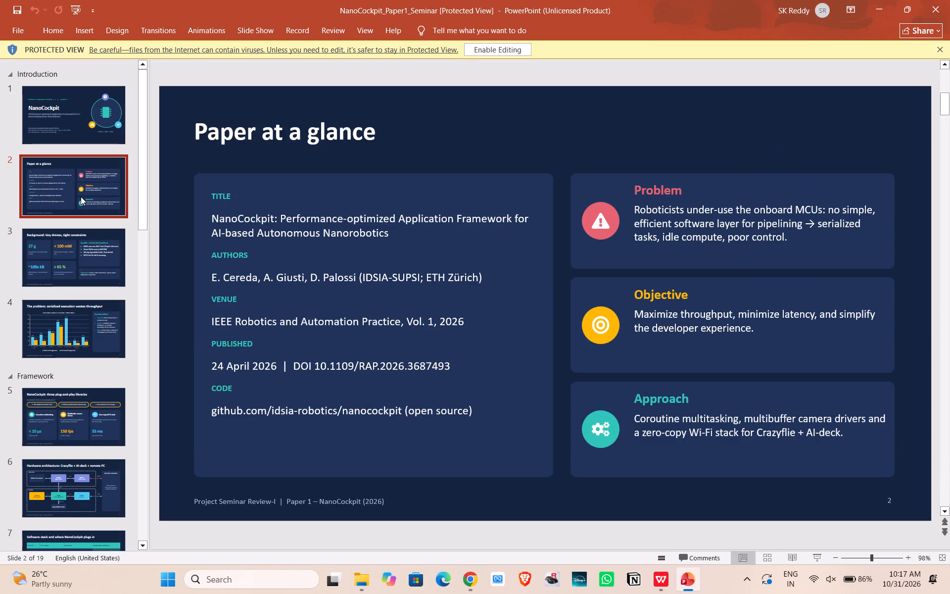
{"action": "key", "text": "Down"}
{"action": "key", "text": "Down"}
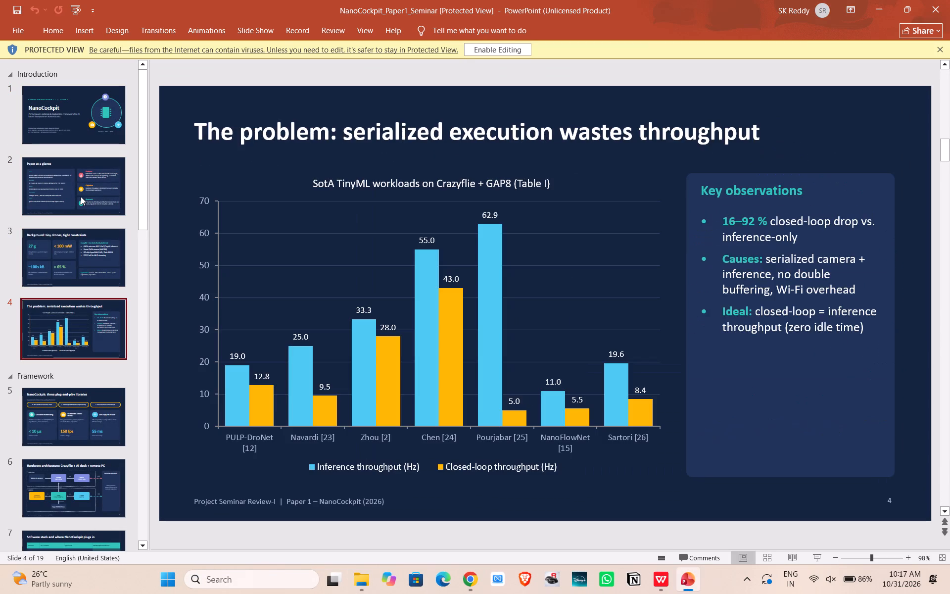
{"action": "key", "text": "Down"}
{"action": "key", "text": "Down"}
{"action": "key", "text": "Down"}
{"action": "key", "text": "Down"}
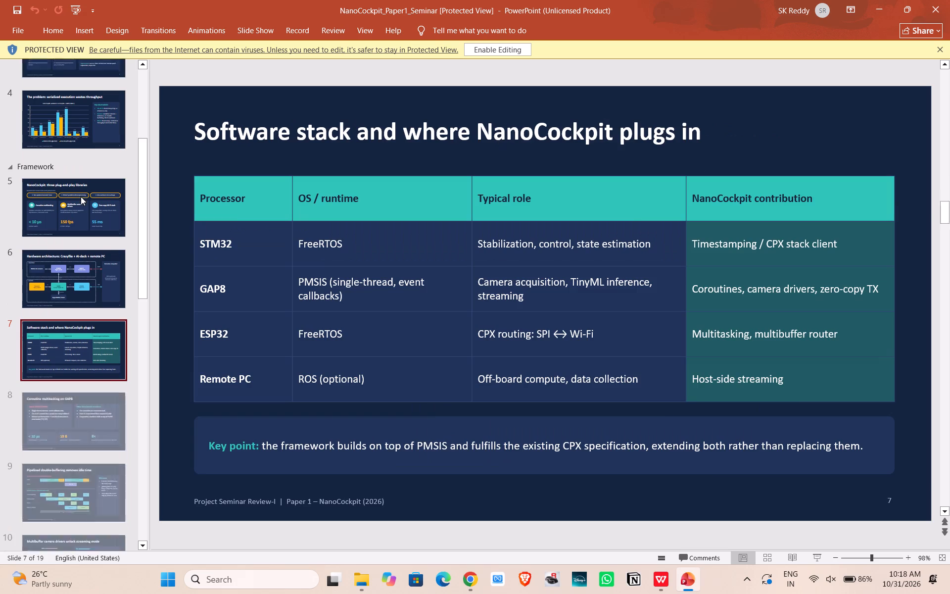
{"action": "key", "text": "Down"}
{"action": "key", "text": "Down"}
{"action": "key", "text": "Down"}
{"action": "key", "text": "Down"}
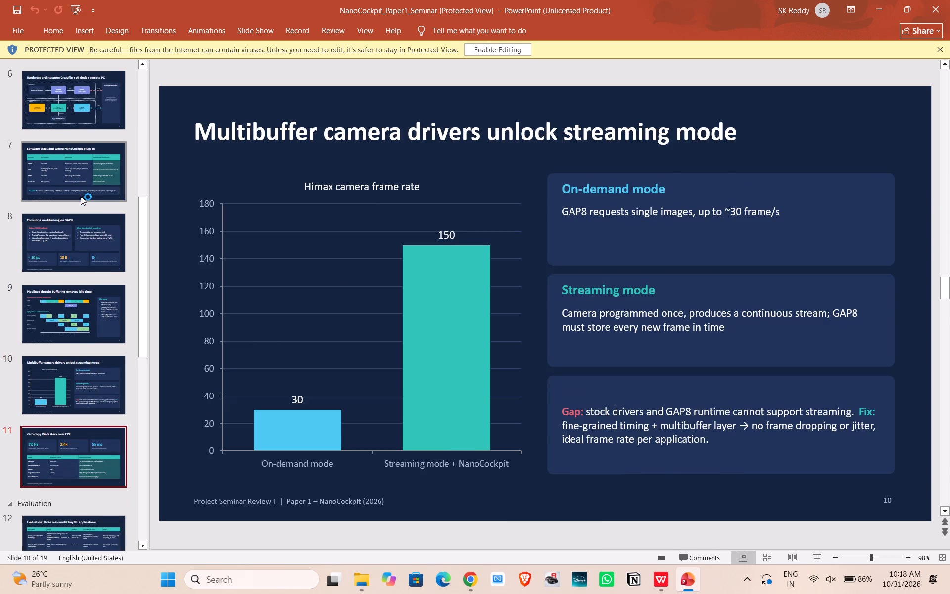
{"action": "key", "text": "Down"}
{"action": "key", "text": "Down"}
{"action": "key", "text": "Down"}
{"action": "key", "text": "Down"}
{"action": "key", "text": "Down"}
{"action": "key", "text": "Down"}
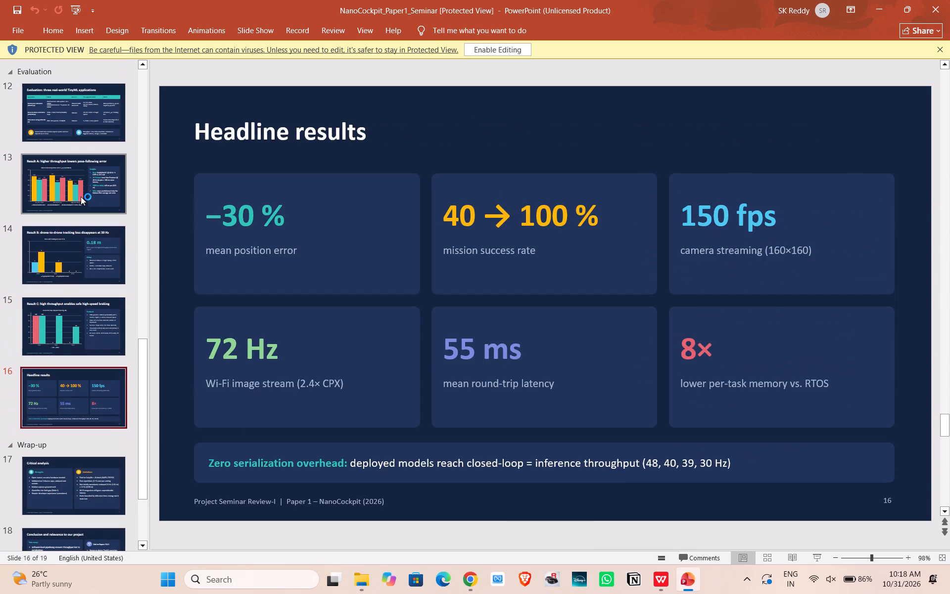
{"action": "key", "text": "Down"}
Go back to the slide on the three real-world TinyML applications and review the evaluation slides up to Headline results.
{"action": "key", "text": "Up"}
{"action": "key", "text": "Up"}
{"action": "key", "text": "Up"}
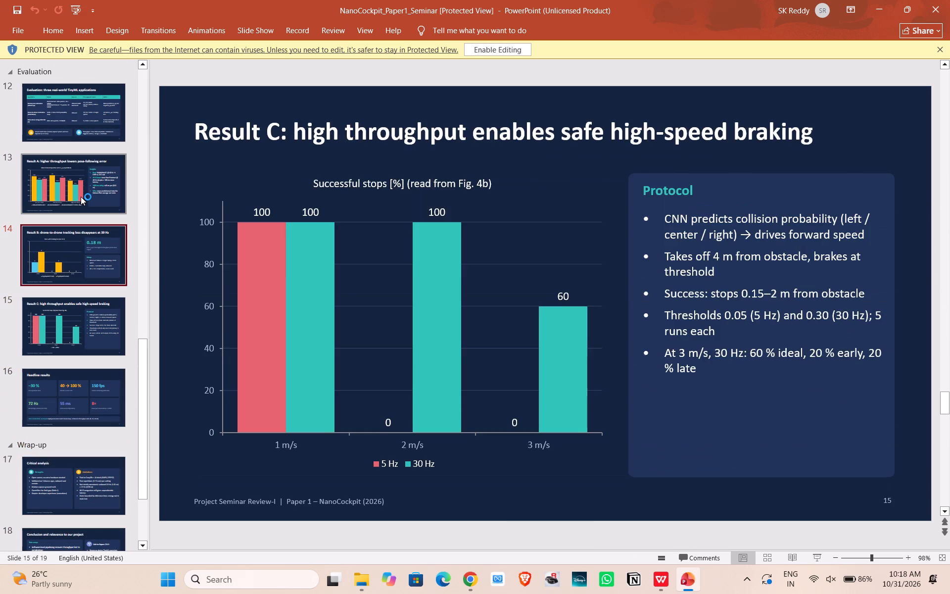
{"action": "key", "text": "Up"}
{"action": "key", "text": "Up"}
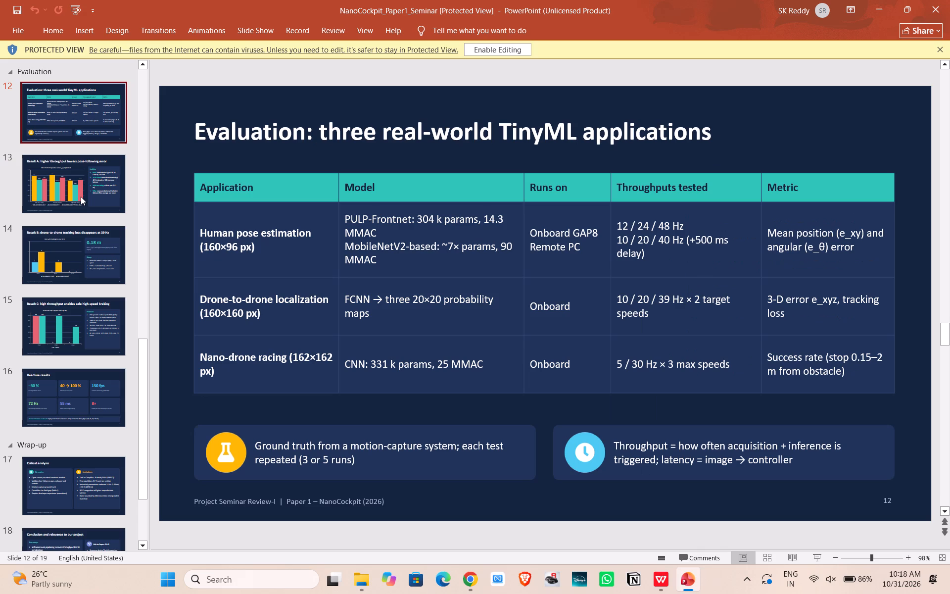
{"action": "key", "text": "Down"}
{"action": "key", "text": "Down"}
{"action": "key", "text": "Down"}
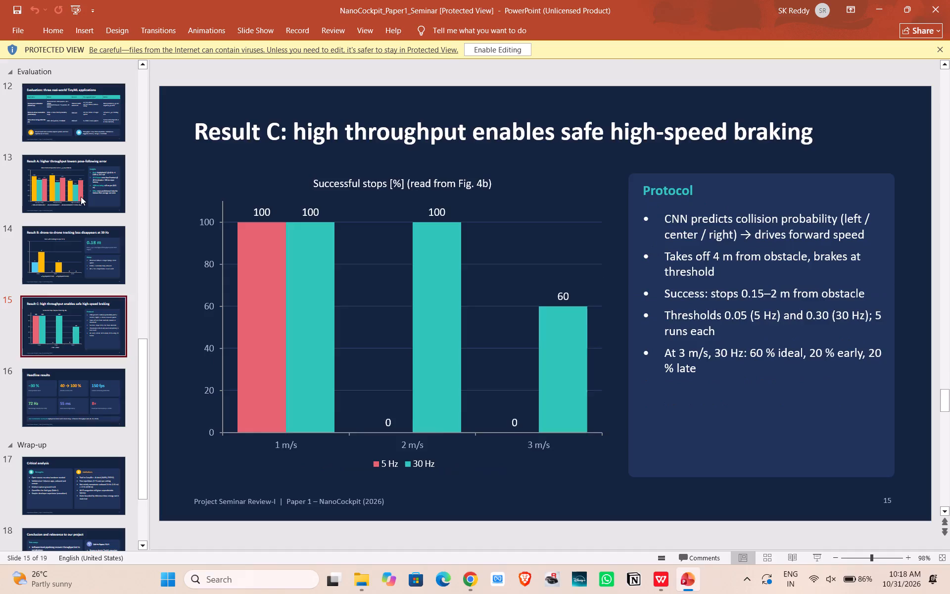
{"action": "key", "text": "Down"}
{"action": "key", "text": "Down"}
{"action": "key", "text": "Down"}
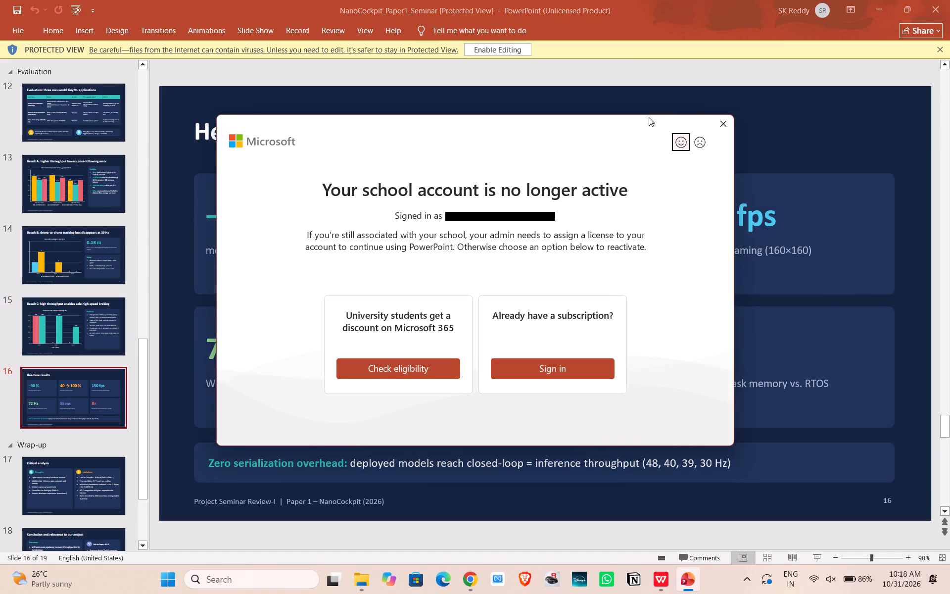
Dismiss the school account dialog and review the wrap-up slides through References, returning to Critical analysis.
{"action": "left_click", "coordinate": [730, 124]}
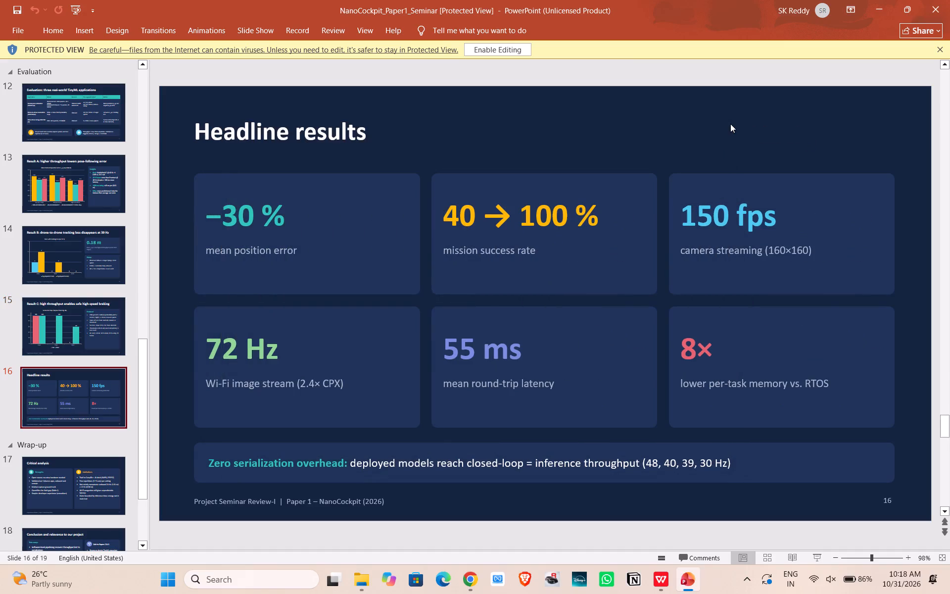
{"action": "key", "text": "Down"}
{"action": "key", "text": "Down"}
{"action": "key", "text": "Down"}
{"action": "key", "text": "Down"}
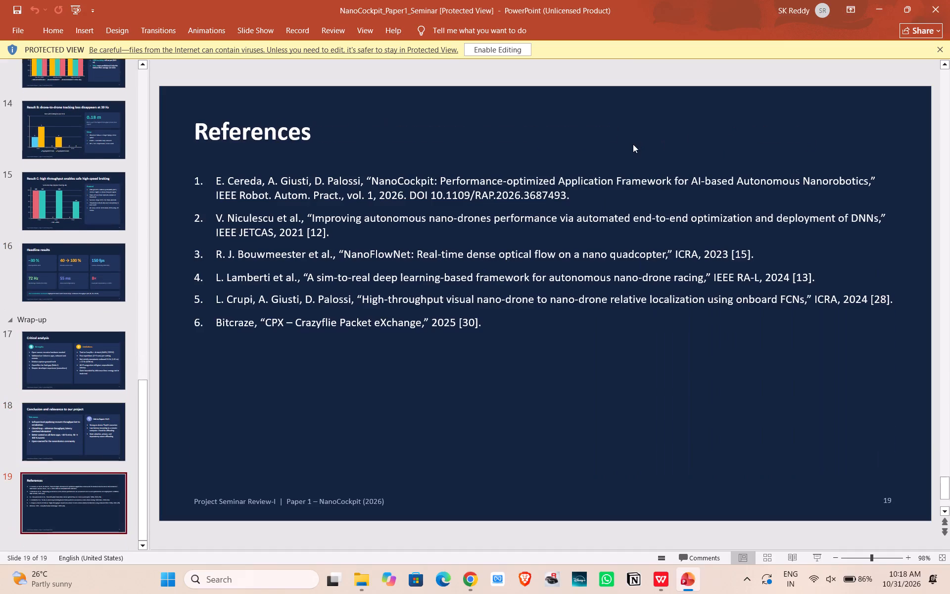
{"action": "key", "text": "Down"}
{"action": "key", "text": "Down"}
{"action": "key", "text": "Down"}
{"action": "key", "text": "Down"}
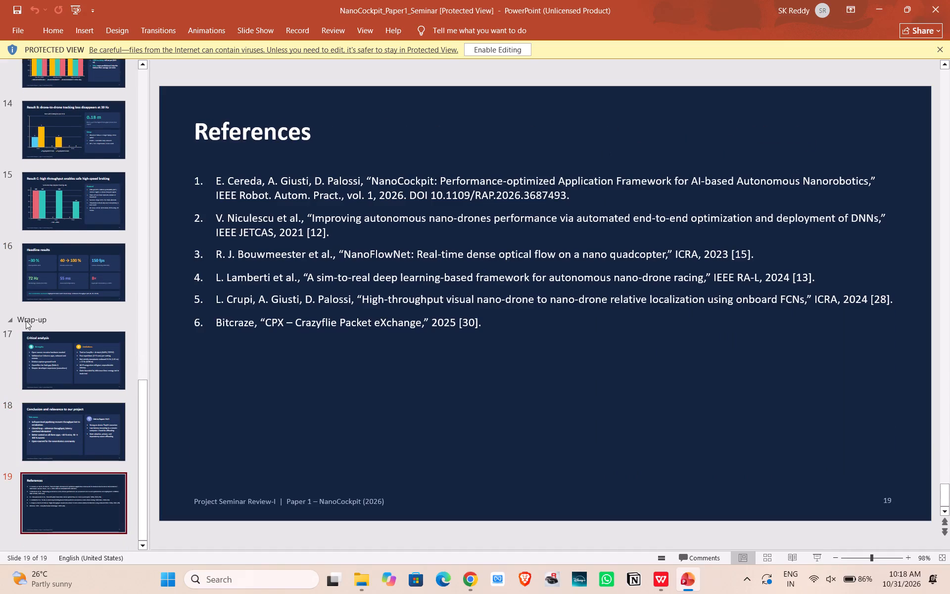
{"action": "left_click", "coordinate": [26, 321]}
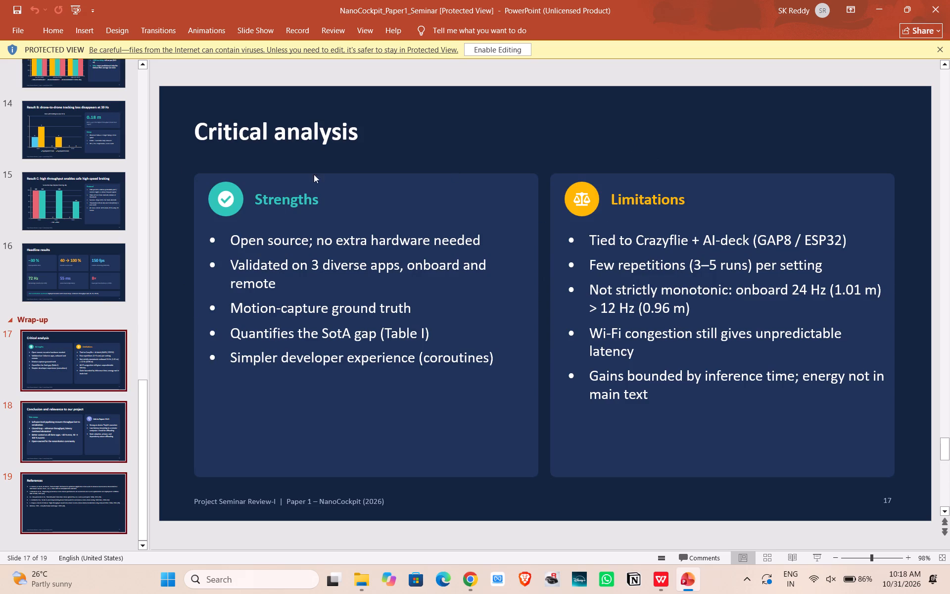
Return to the NanoCockpit title slide, read the introduction slides through the serialized execution problem, and close the presentation.
{"action": "scroll", "coordinate": [110, 153], "scroll_direction": "up", "scroll_amount": 8}
{"action": "left_click", "coordinate": [75, 108]}
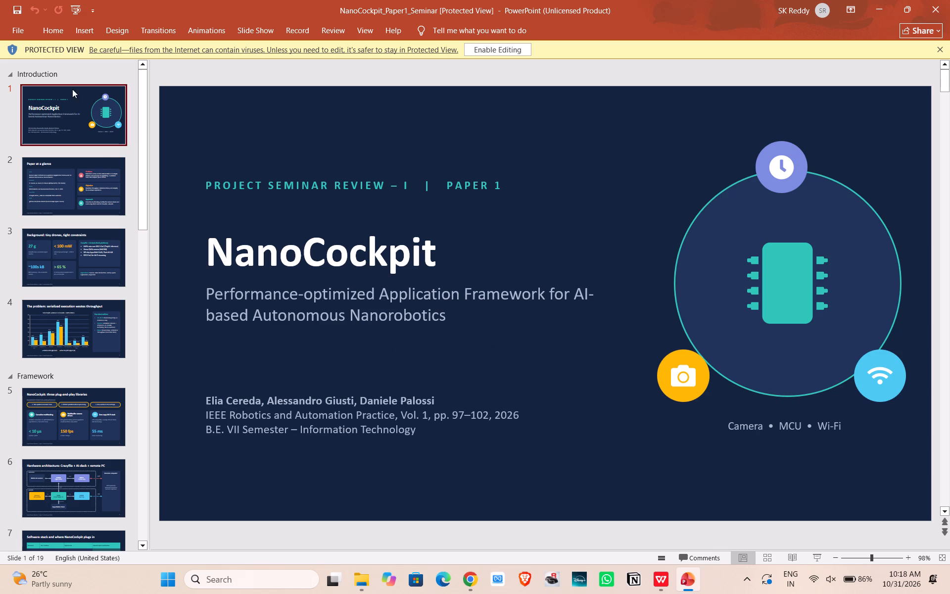
{"action": "left_click", "coordinate": [85, 118]}
{"action": "key", "text": "Down"}
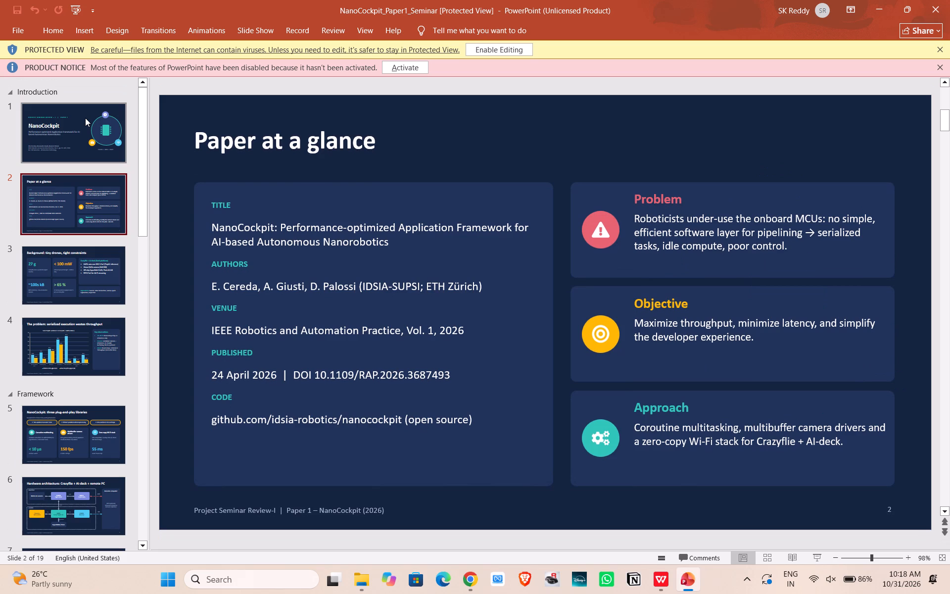
{"action": "key", "text": "Down"}
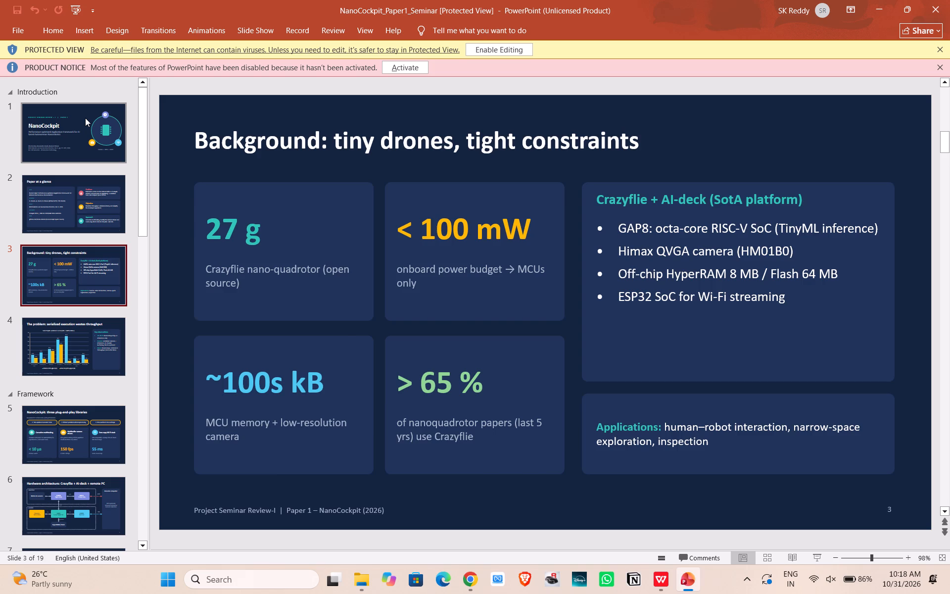
{"action": "key", "text": "Down"}
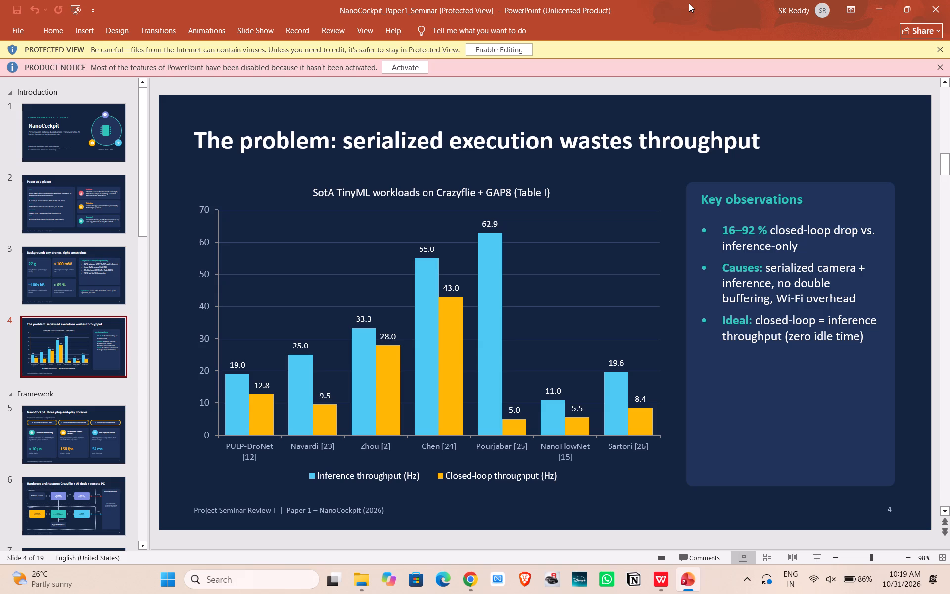
{"action": "left_click", "coordinate": [949, 0]}
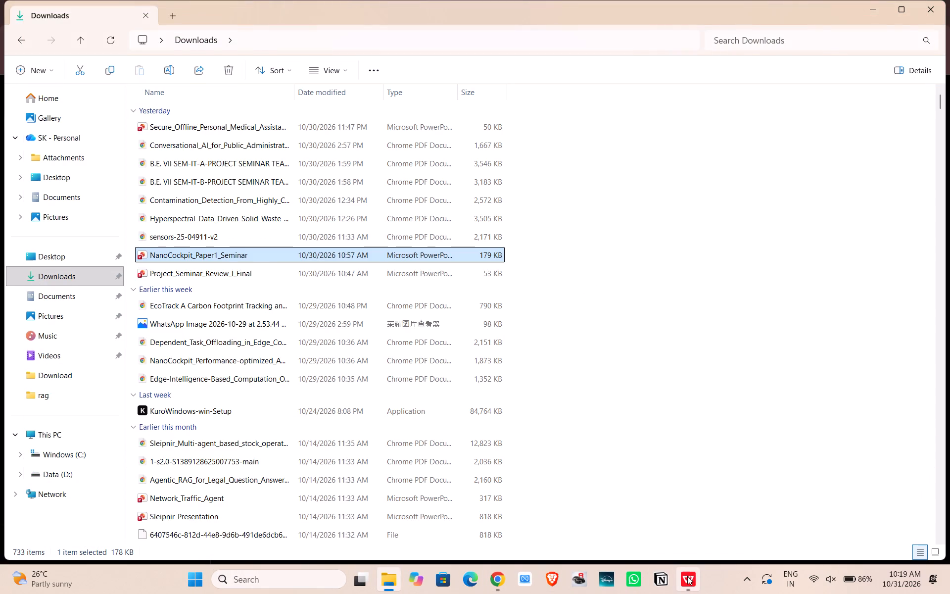
Switch to the Secure Offline Personal Medical Assistant deck in WPS Office and read from the title slide to Literature Survey.
{"action": "left_click", "coordinate": [687, 576]}
{"action": "key", "text": "Up"}
{"action": "key", "text": "Up"}
{"action": "key", "text": "Up"}
{"action": "key", "text": "Up"}
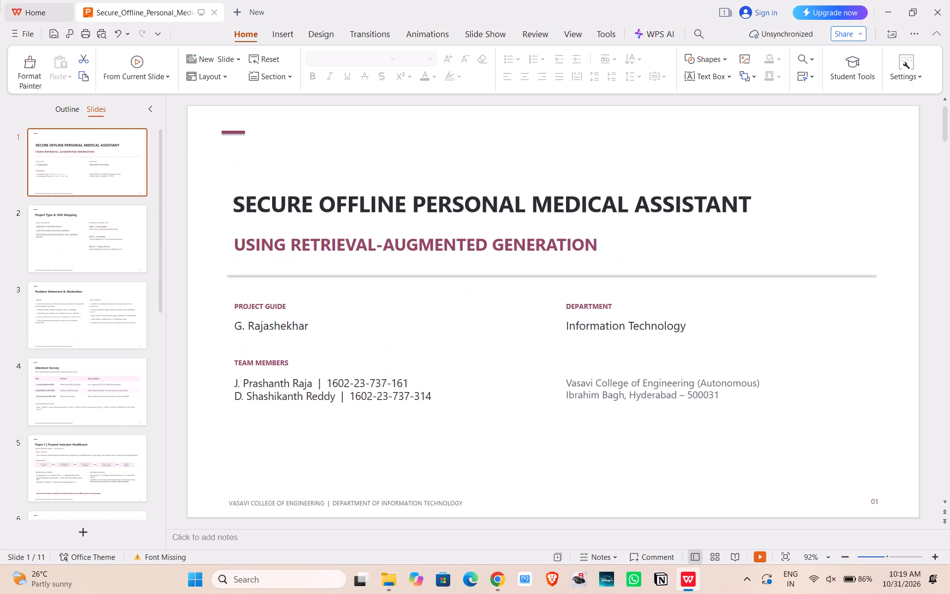
{"action": "key", "text": "Up"}
{"action": "key", "text": "Down"}
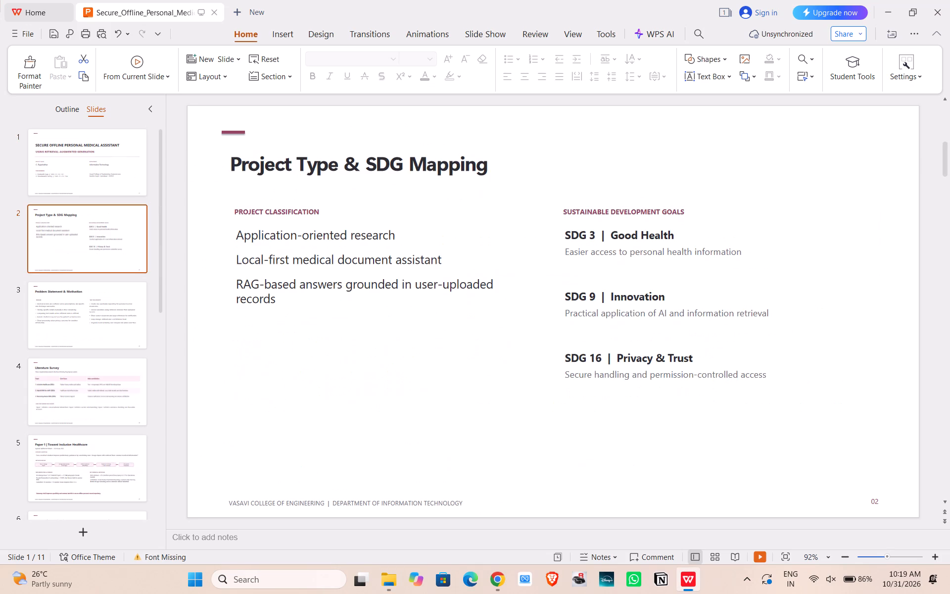
{"action": "key", "text": "Down"}
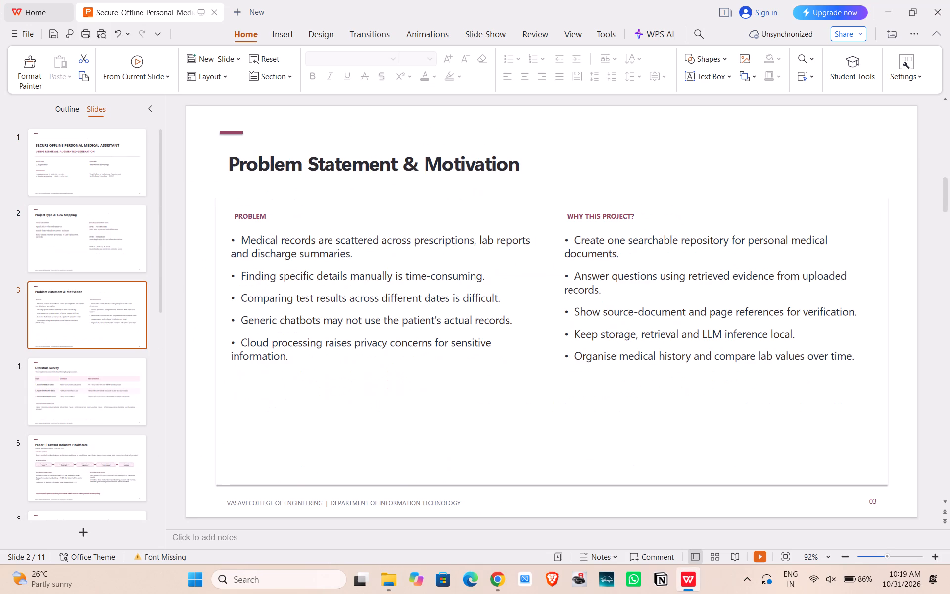
{"action": "key", "text": "Down"}
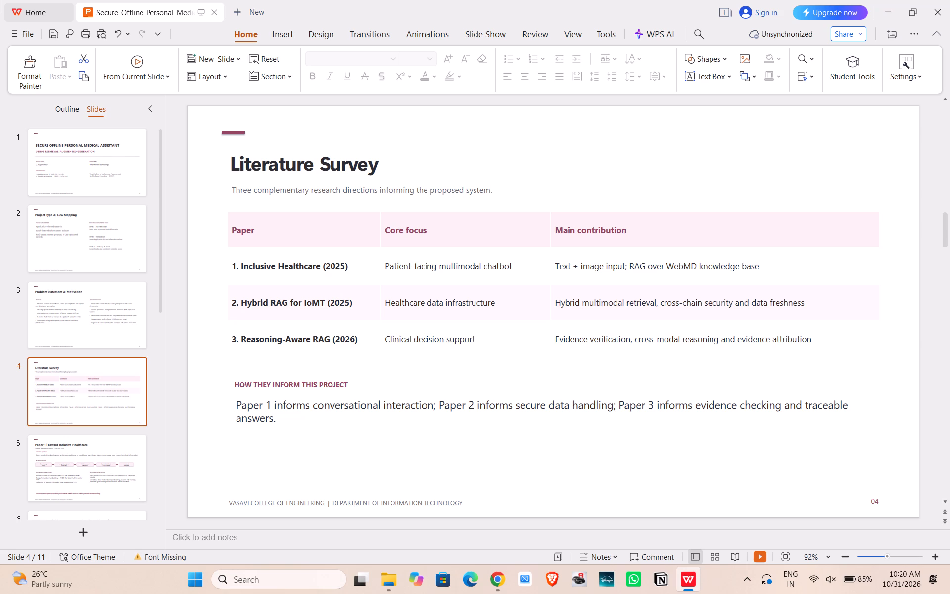
Review the medical assistant deck from the Paper 1 slide through References, then return to Research Gap & Proposed System.
{"action": "key", "text": "Down"}
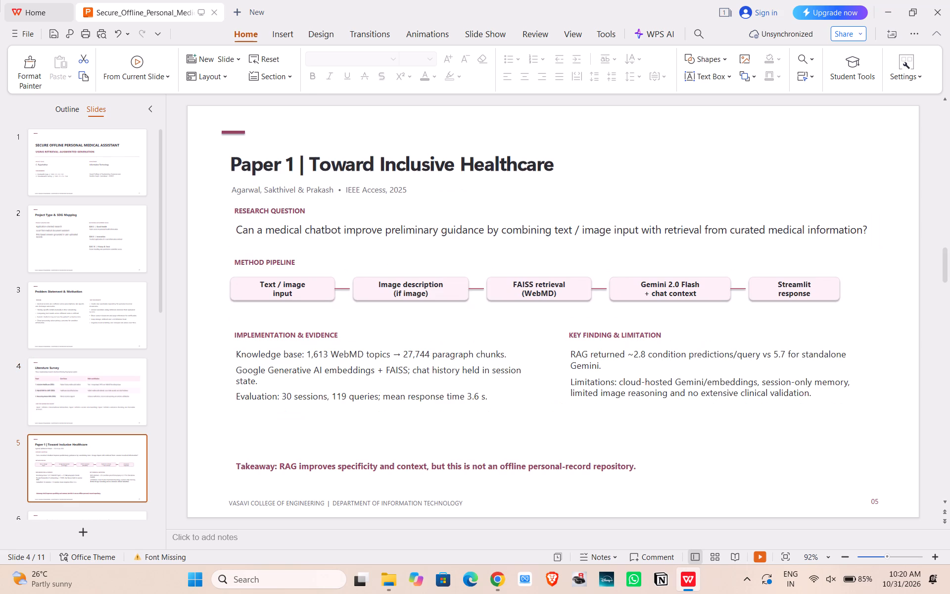
{"action": "key", "text": "Down"}
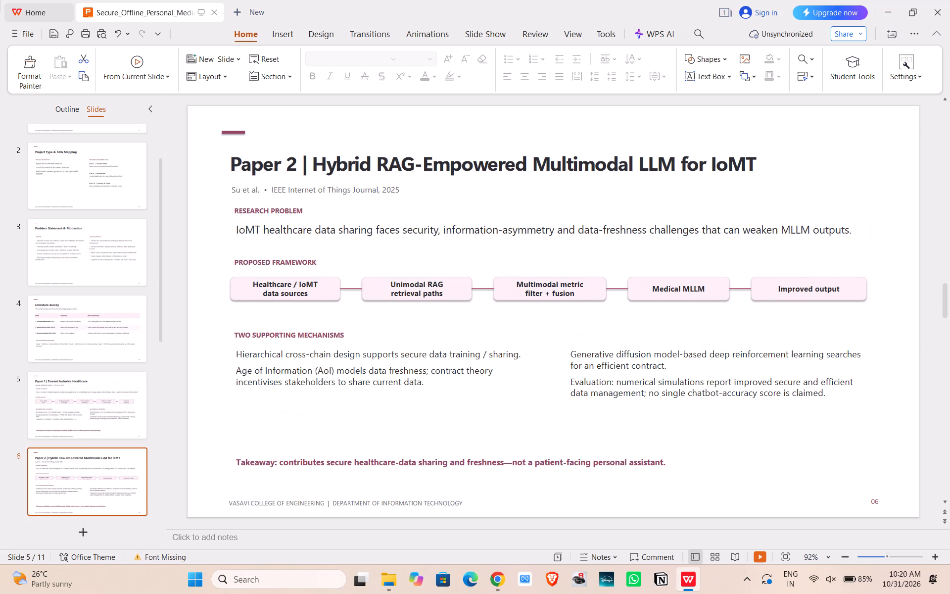
{"action": "key", "text": "Down"}
{"action": "key", "text": "Down"}
{"action": "key", "text": "Down"}
{"action": "key", "text": "Down"}
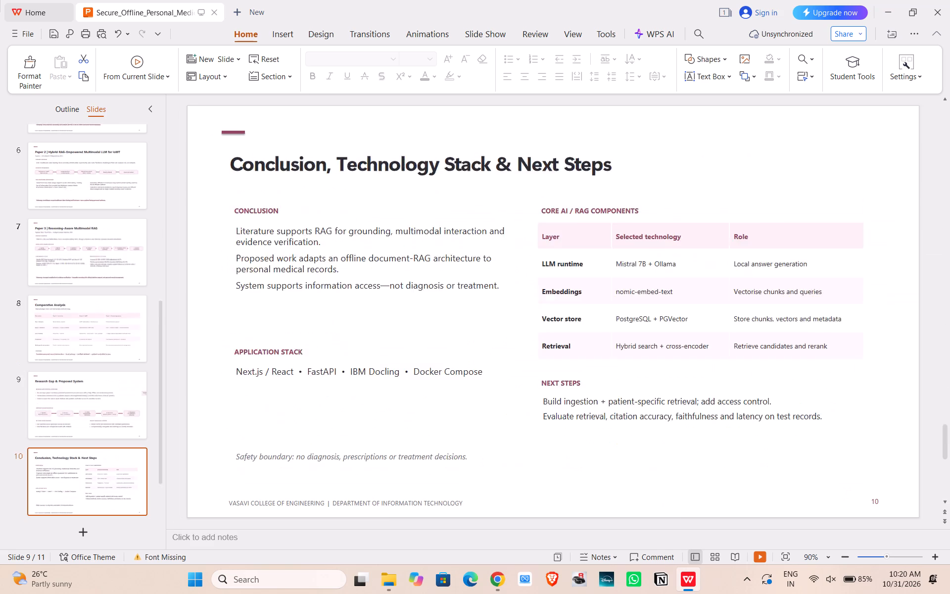
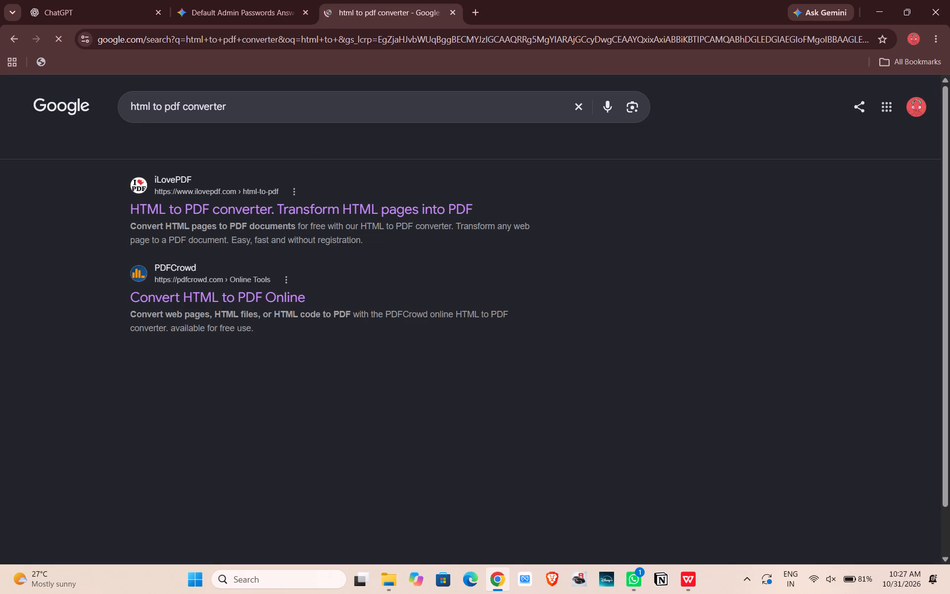
{"action": "left_click", "coordinate": [247, 204]}
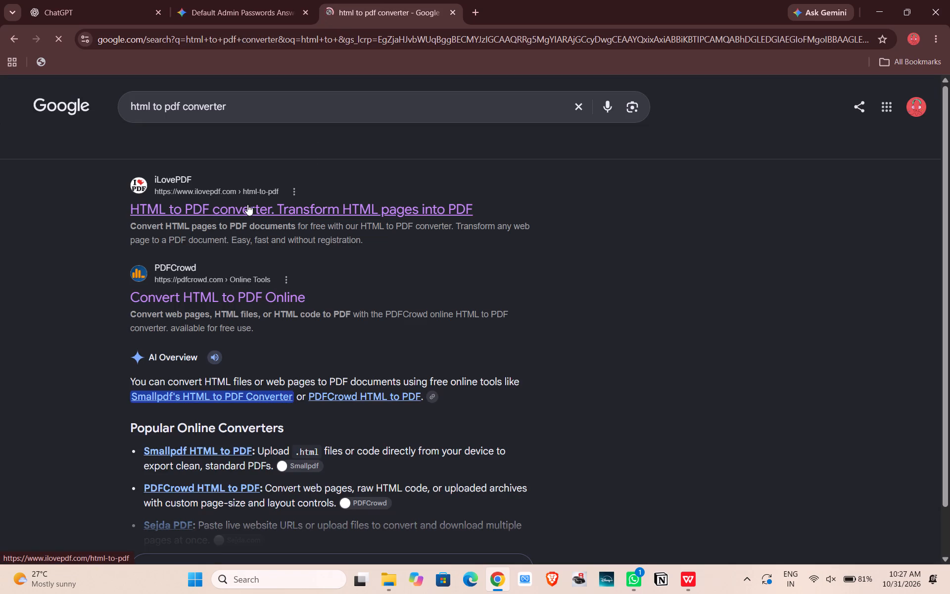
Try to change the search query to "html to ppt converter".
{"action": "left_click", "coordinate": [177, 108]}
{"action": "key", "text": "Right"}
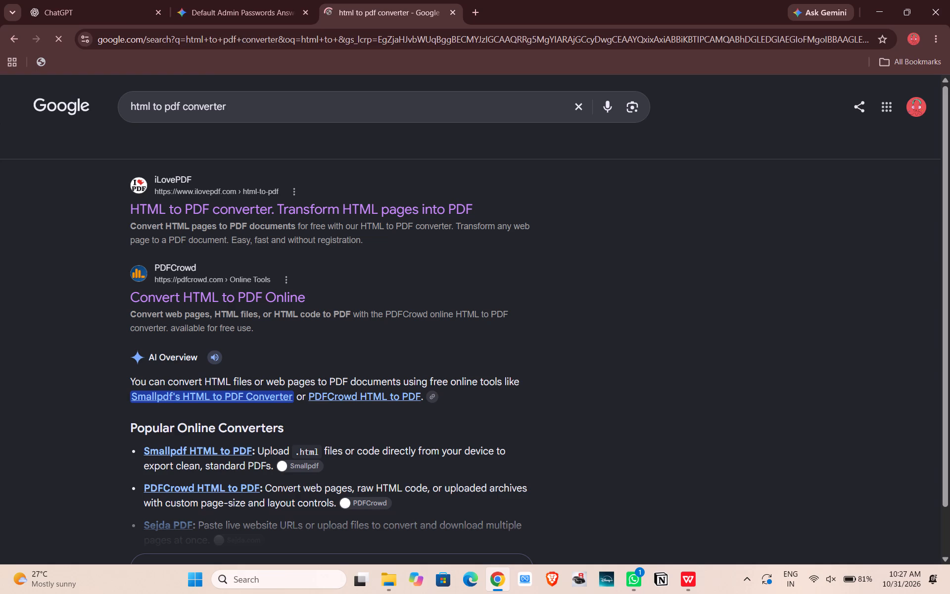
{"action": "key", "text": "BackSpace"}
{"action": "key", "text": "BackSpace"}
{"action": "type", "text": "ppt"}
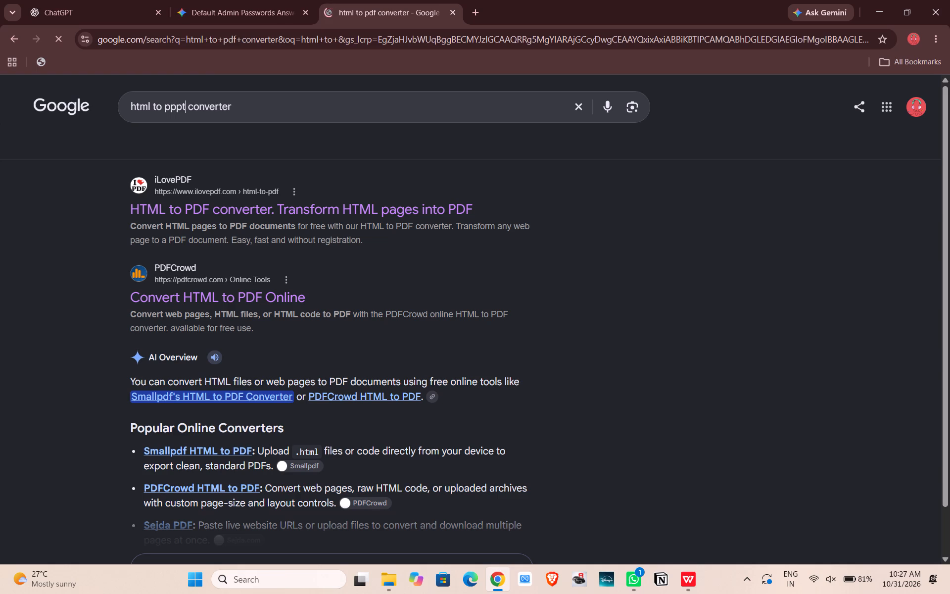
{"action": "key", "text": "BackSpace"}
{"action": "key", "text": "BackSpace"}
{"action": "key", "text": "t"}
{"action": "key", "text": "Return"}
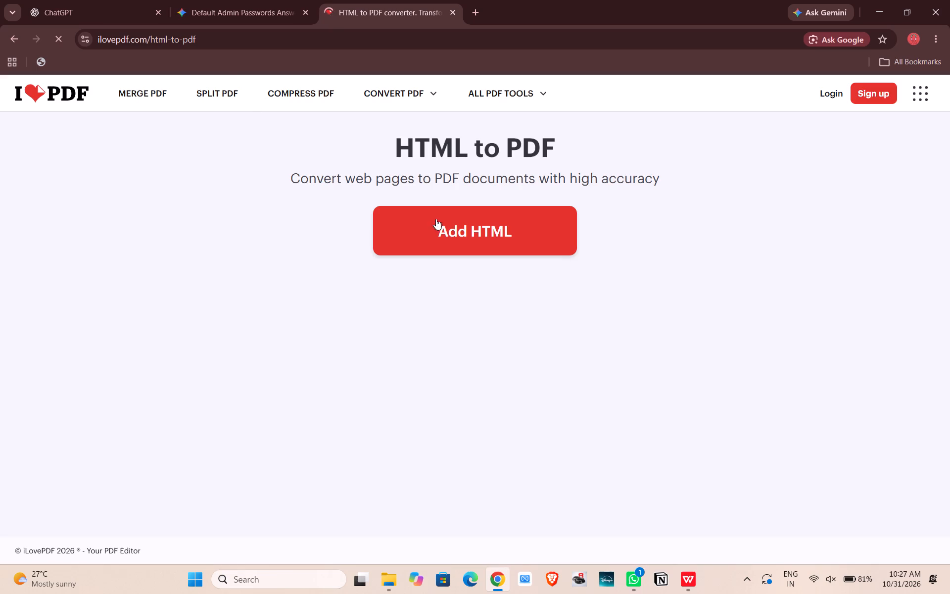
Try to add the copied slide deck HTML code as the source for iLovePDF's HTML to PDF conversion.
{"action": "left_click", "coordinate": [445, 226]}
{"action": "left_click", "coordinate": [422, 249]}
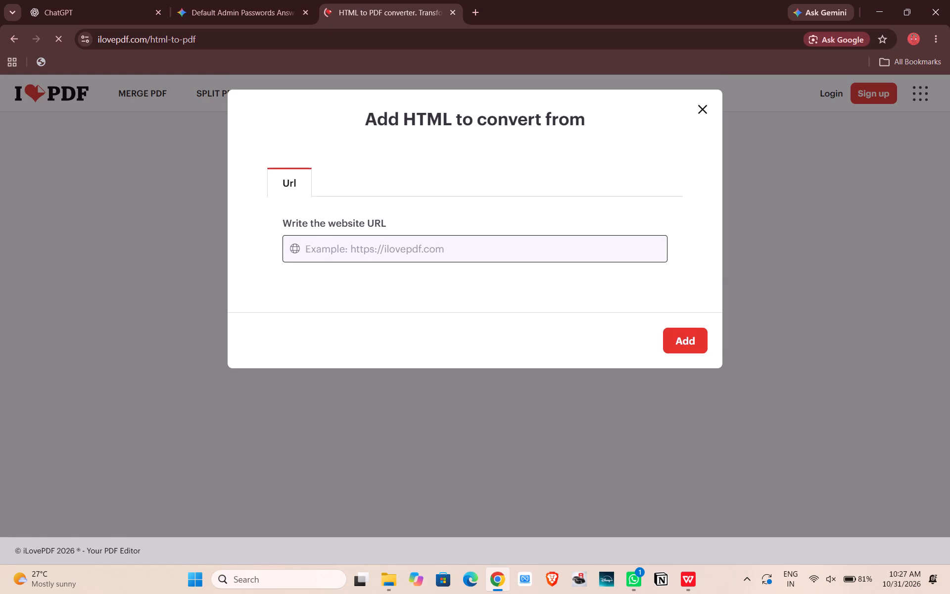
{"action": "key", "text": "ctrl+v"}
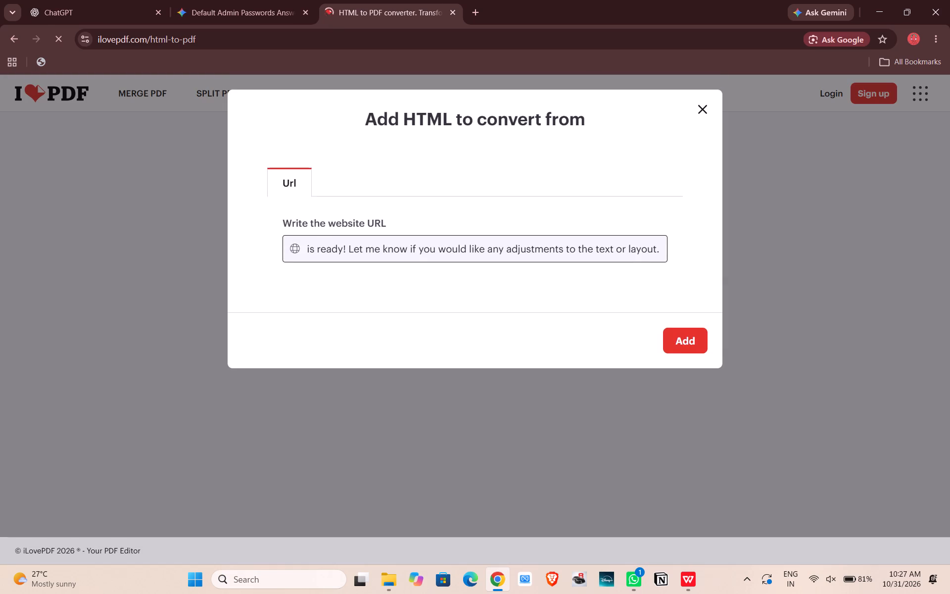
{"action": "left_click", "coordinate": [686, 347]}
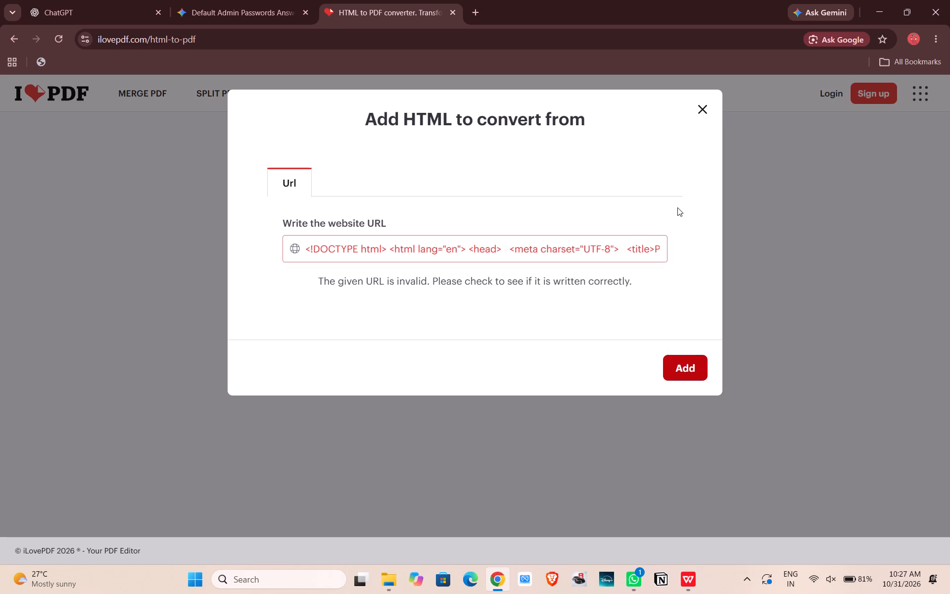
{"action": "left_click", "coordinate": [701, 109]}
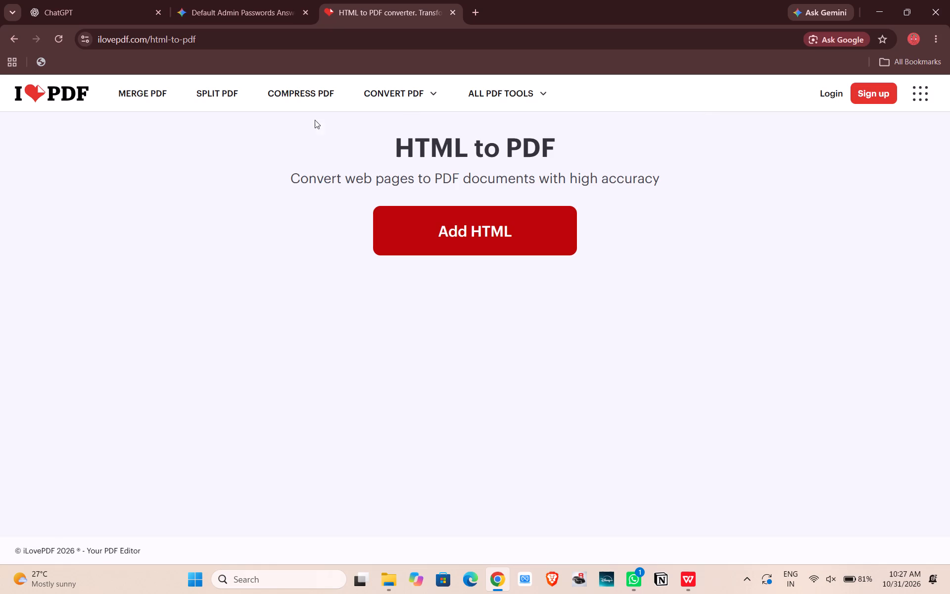
Return to the search results and open APITemplate.io's Online HTML to PDF Converter.
{"action": "left_click", "coordinate": [16, 43]}
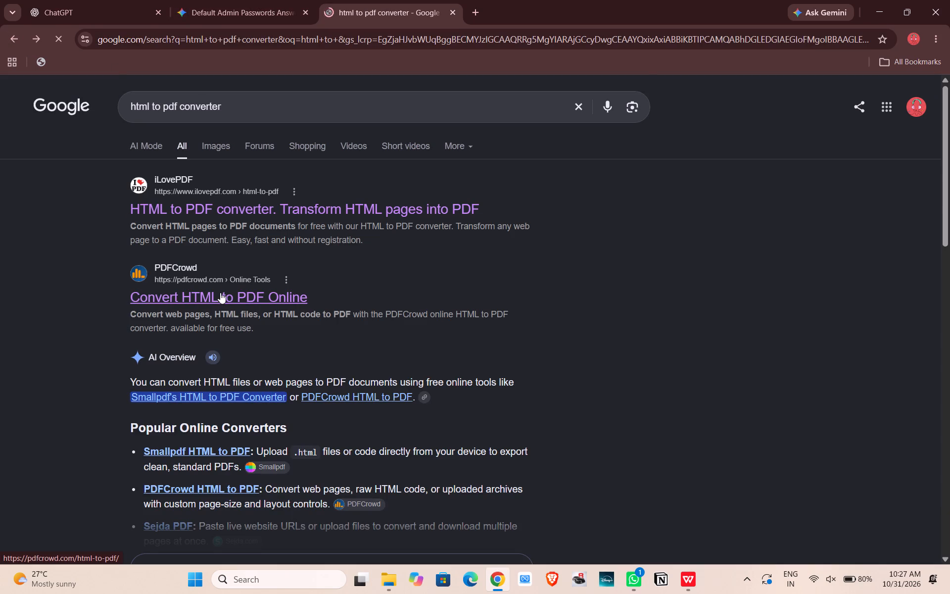
{"action": "scroll", "coordinate": [220, 293], "scroll_direction": "down", "scroll_amount": 5}
{"action": "scroll", "coordinate": [220, 293], "scroll_direction": "up", "scroll_amount": 2}
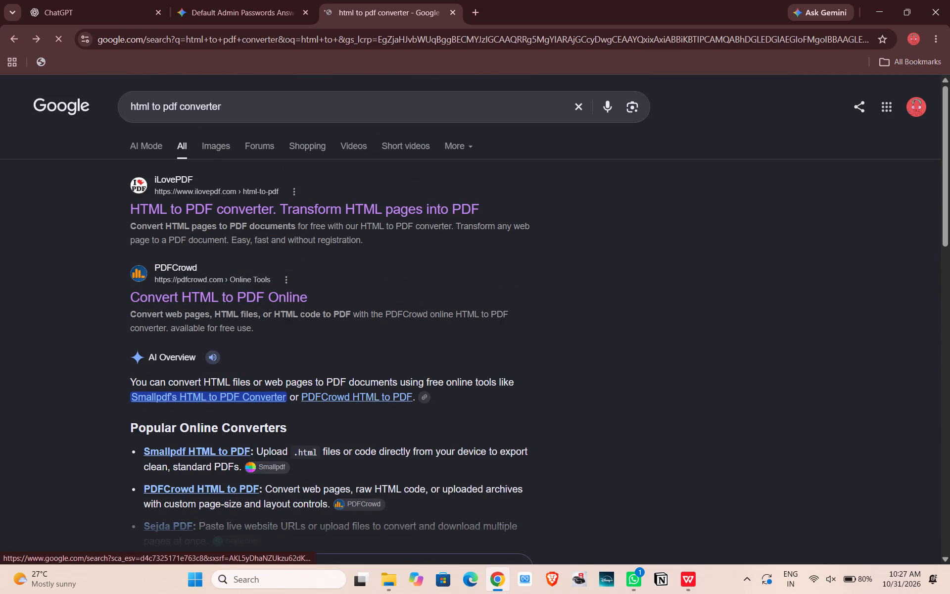
{"action": "scroll", "coordinate": [282, 272], "scroll_direction": "down", "scroll_amount": 5}
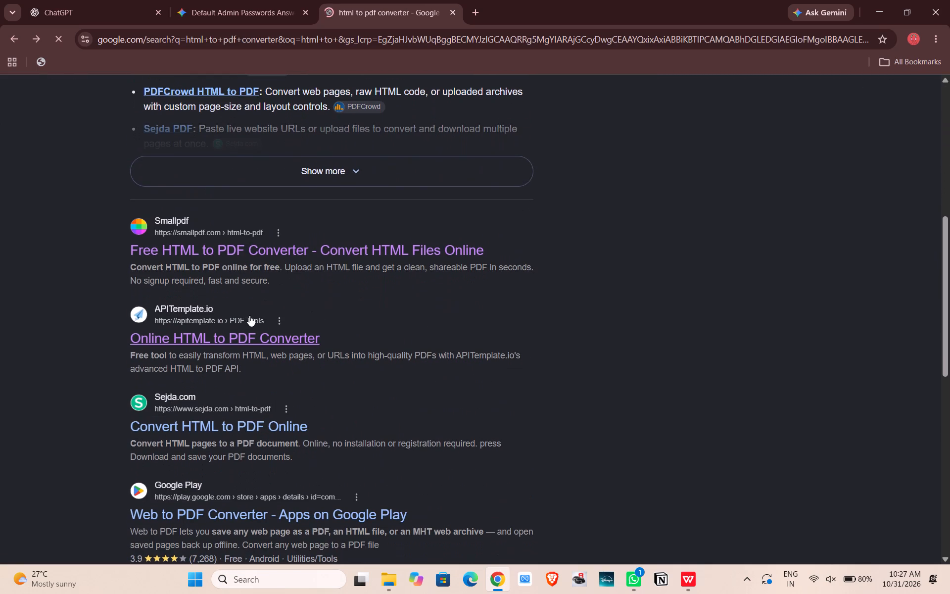
{"action": "left_click", "coordinate": [238, 340]}
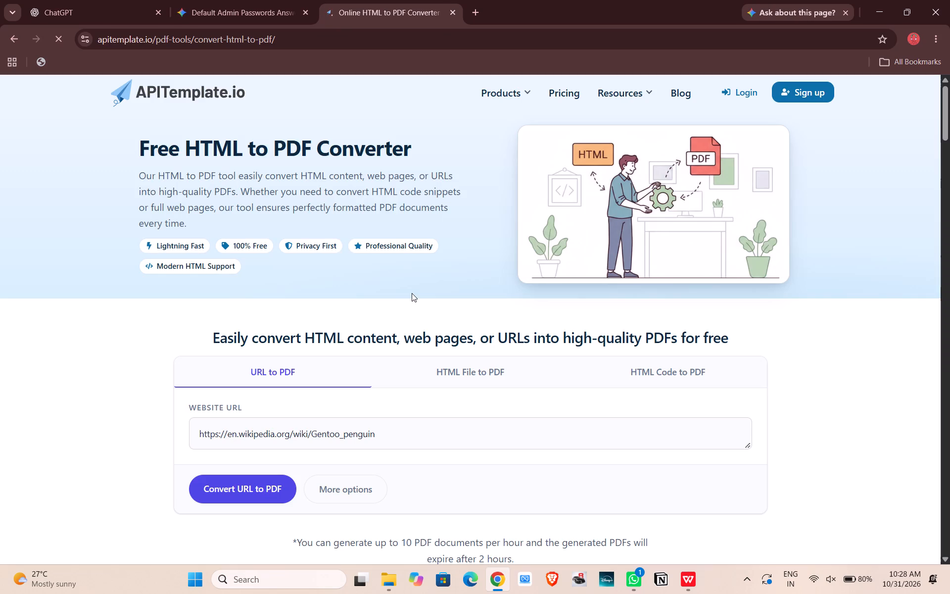
In HTML Code to PDF mode, replace the sample code with the copied slide deck HTML and convert it to PDF.
{"action": "left_click", "coordinate": [482, 373]}
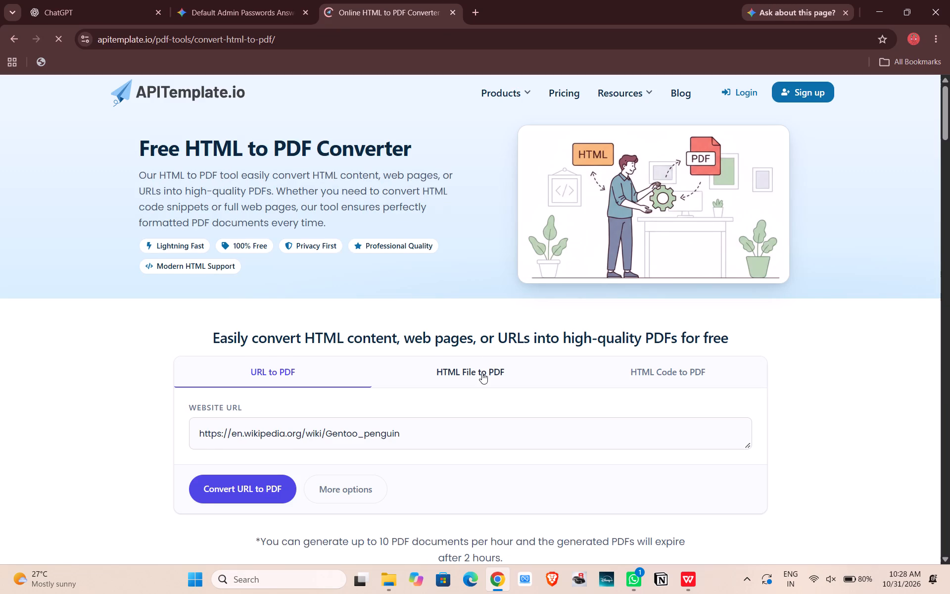
{"action": "scroll", "coordinate": [482, 373], "scroll_direction": "down", "scroll_amount": 1}
{"action": "left_click", "coordinate": [663, 330]}
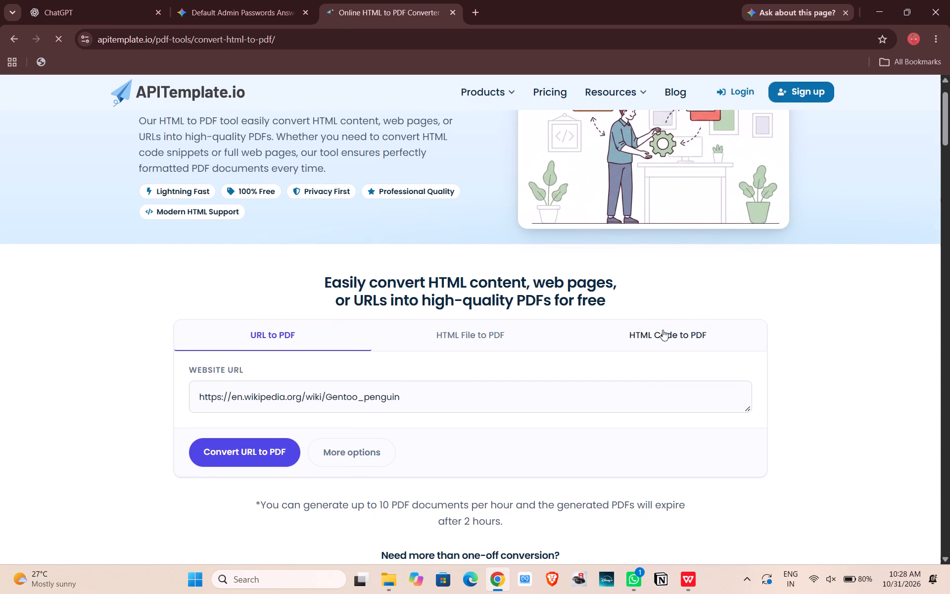
{"action": "left_click", "coordinate": [665, 333]}
{"action": "triple_click", "coordinate": [665, 333]}
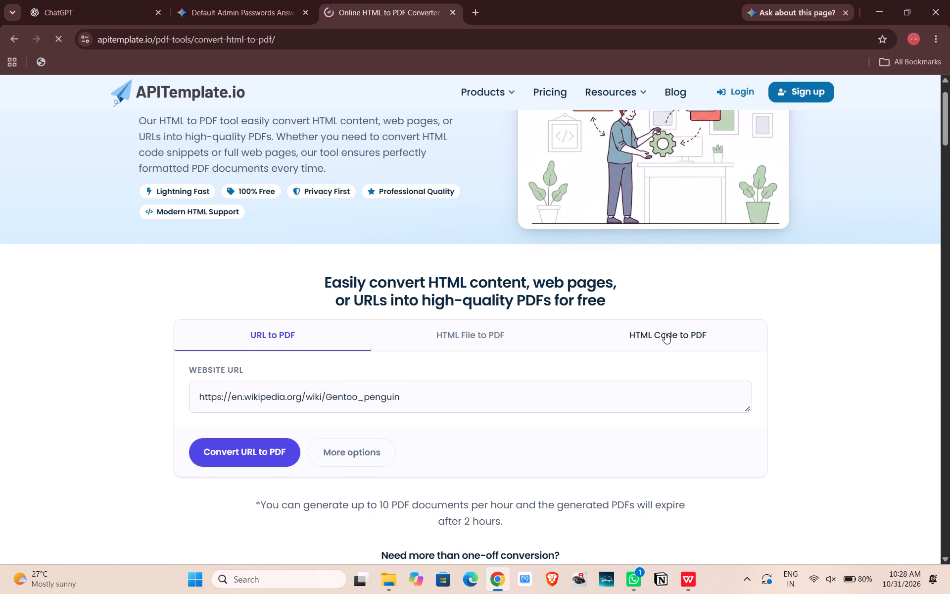
{"action": "left_click", "coordinate": [665, 333]}
{"action": "left_click_drag", "start_coordinate": [665, 333], "coordinate": [667, 255]}
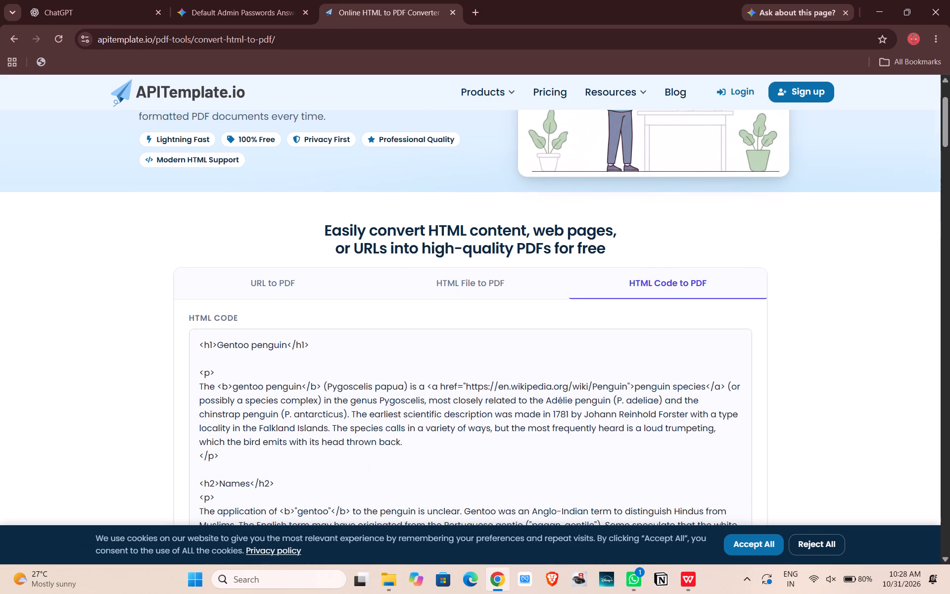
{"action": "left_click", "coordinate": [464, 472]}
{"action": "key", "text": "ctrl+a"}
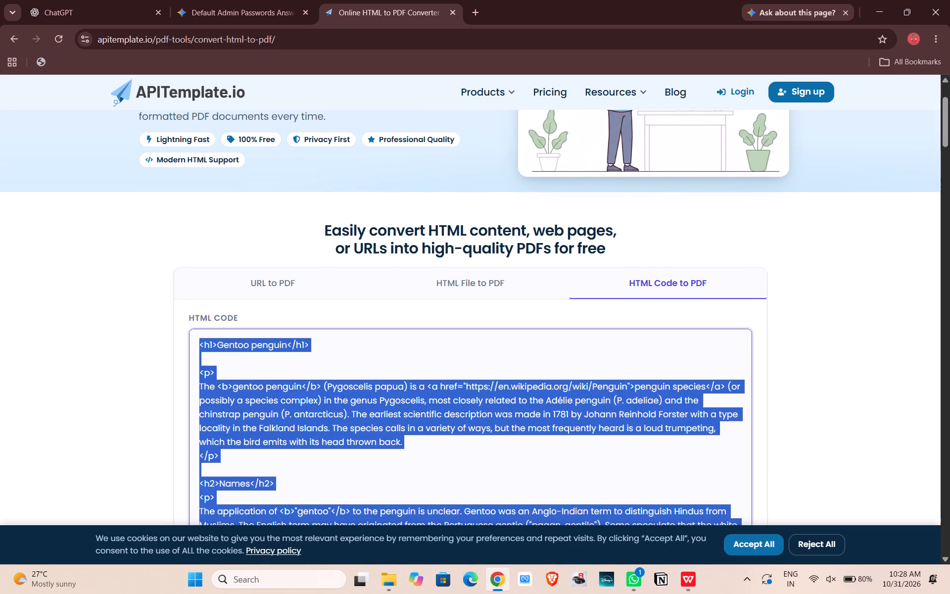
{"action": "key", "text": "ctrl+v"}
{"action": "scroll", "coordinate": [464, 472], "scroll_direction": "down", "scroll_amount": 10}
{"action": "scroll", "coordinate": [464, 472], "scroll_direction": "up", "scroll_amount": 1}
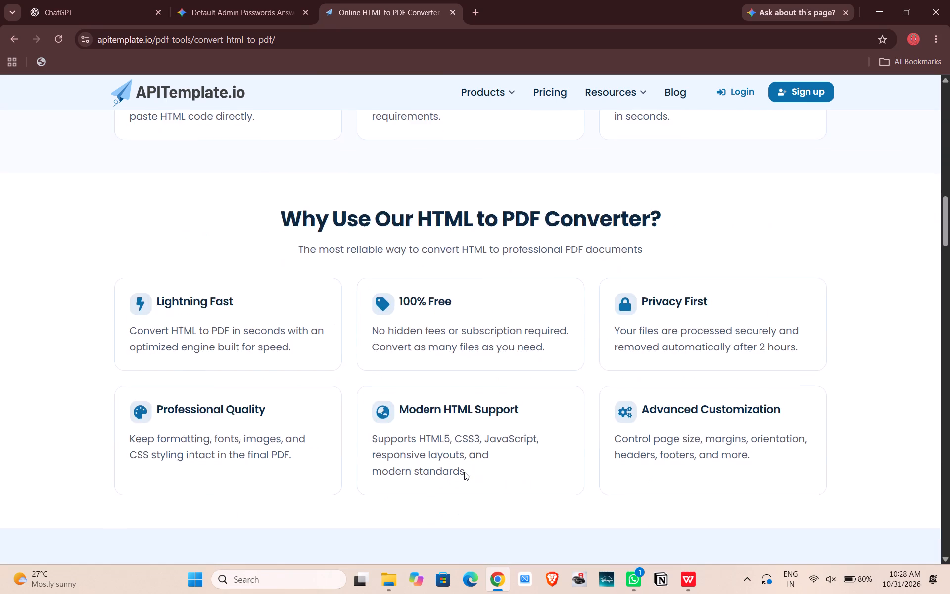
{"action": "scroll", "coordinate": [464, 472], "scroll_direction": "up", "scroll_amount": 5}
{"action": "left_click", "coordinate": [269, 362]}
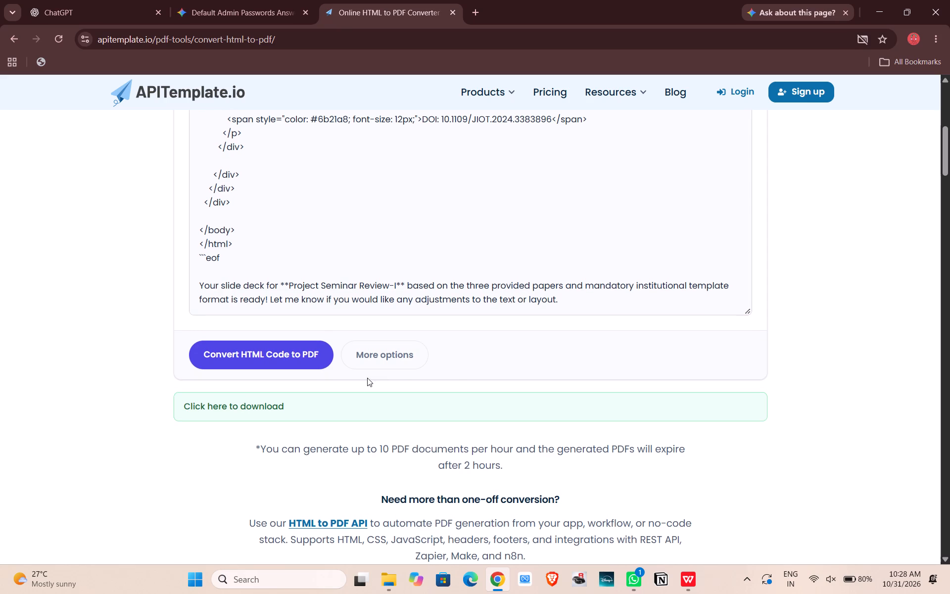
{"action": "left_click", "coordinate": [280, 409]}
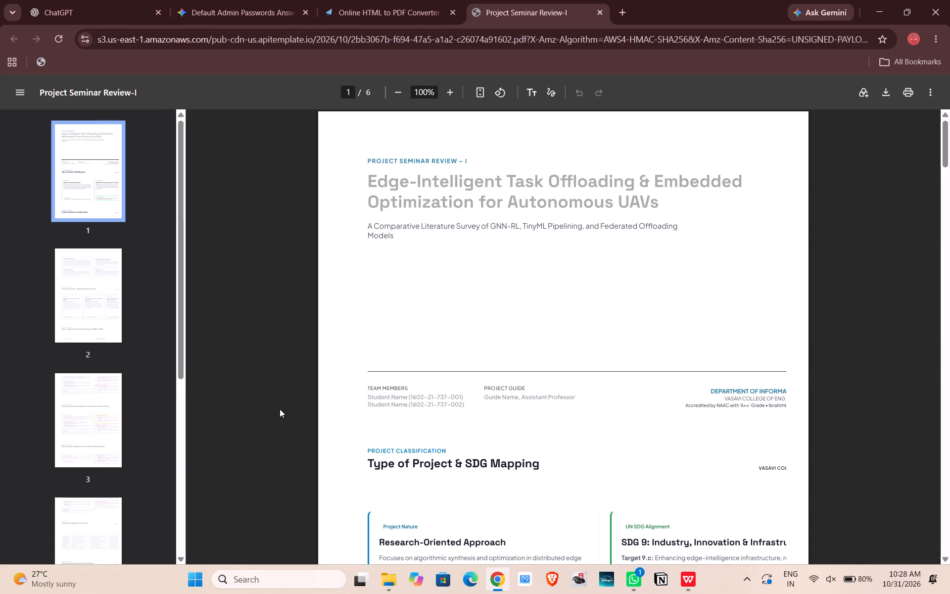
{"action": "scroll", "coordinate": [449, 391], "scroll_direction": "down", "scroll_amount": 14}
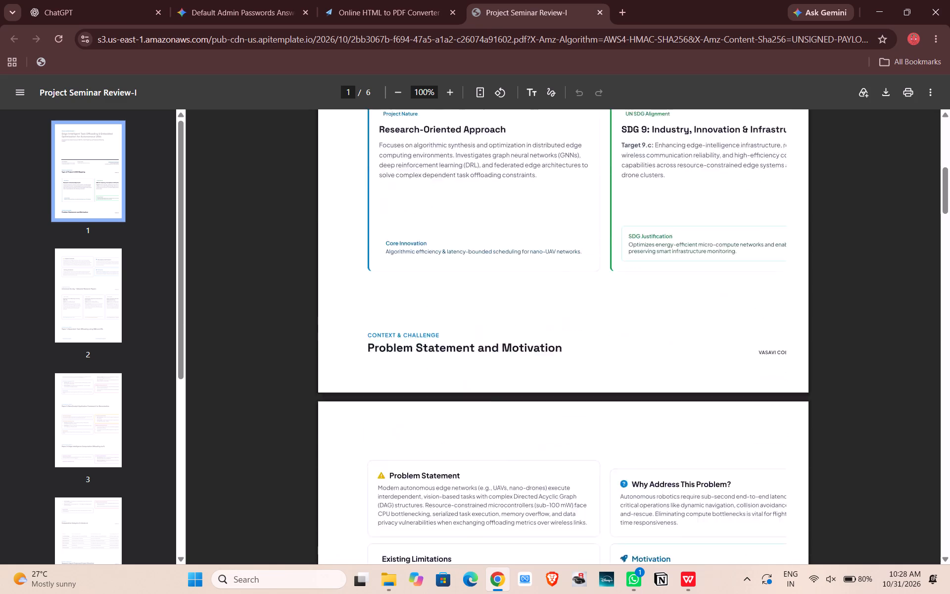
{"action": "scroll", "coordinate": [449, 391], "scroll_direction": "down", "scroll_amount": 18}
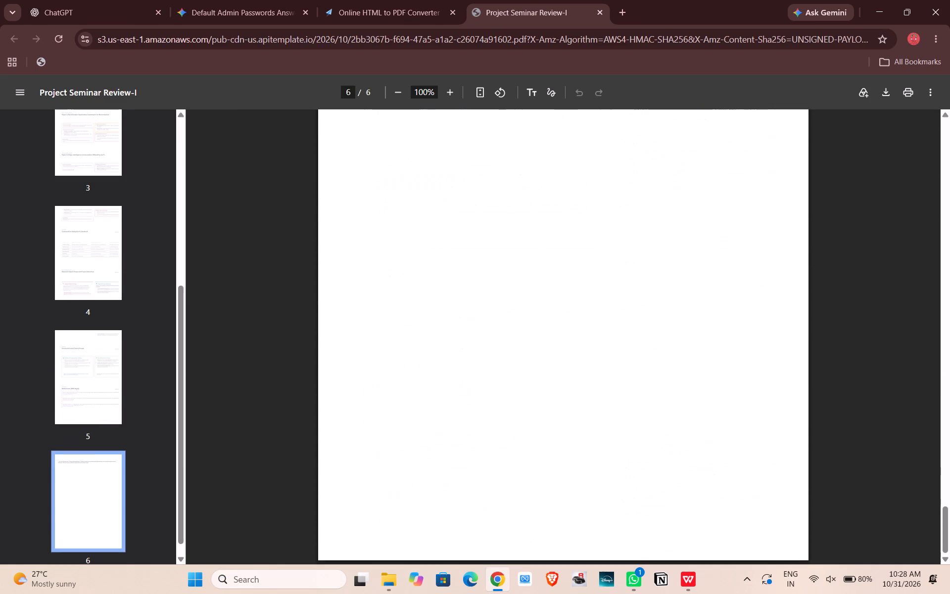
{"action": "scroll", "coordinate": [449, 391], "scroll_direction": "up", "scroll_amount": 3}
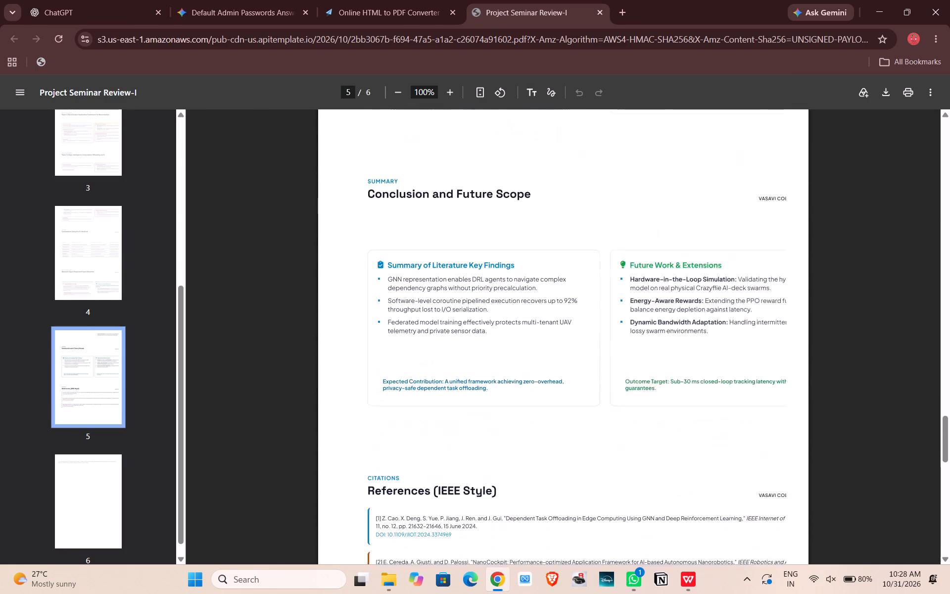
{"action": "scroll", "coordinate": [449, 391], "scroll_direction": "up", "scroll_amount": 4}
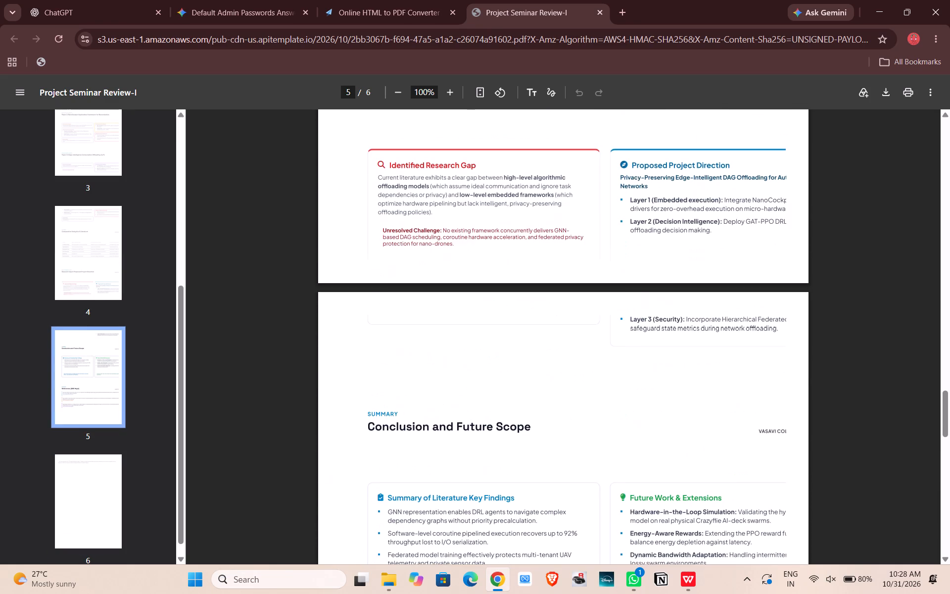
{"action": "scroll", "coordinate": [449, 391], "scroll_direction": "up", "scroll_amount": 4}
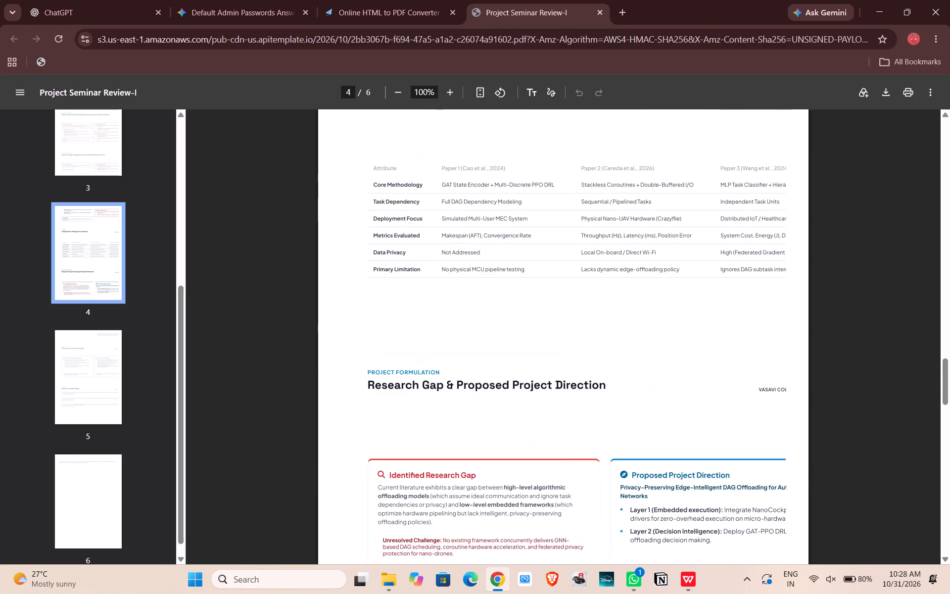
{"action": "scroll", "coordinate": [449, 391], "scroll_direction": "up", "scroll_amount": 1}
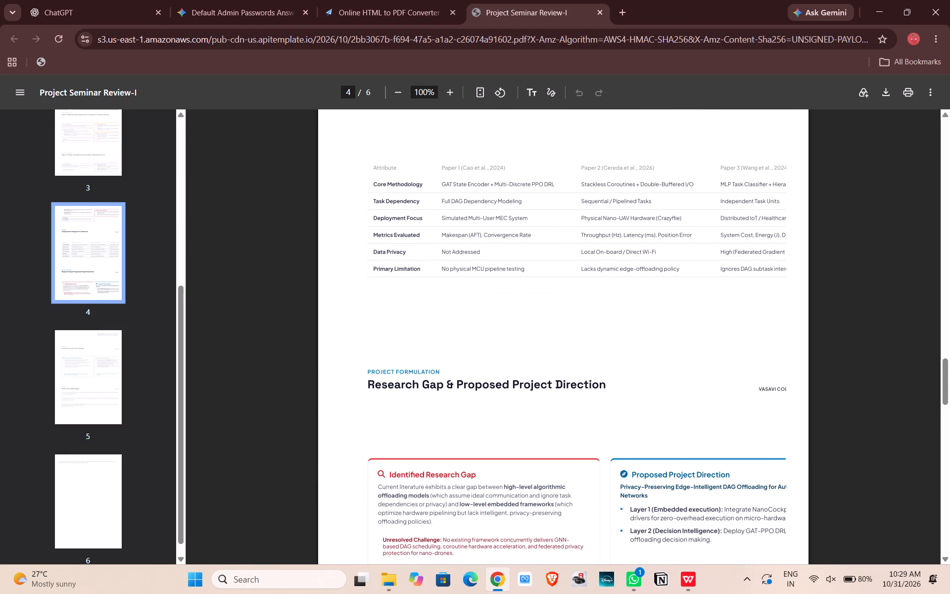
{"action": "scroll", "coordinate": [449, 391], "scroll_direction": "up", "scroll_amount": 4}
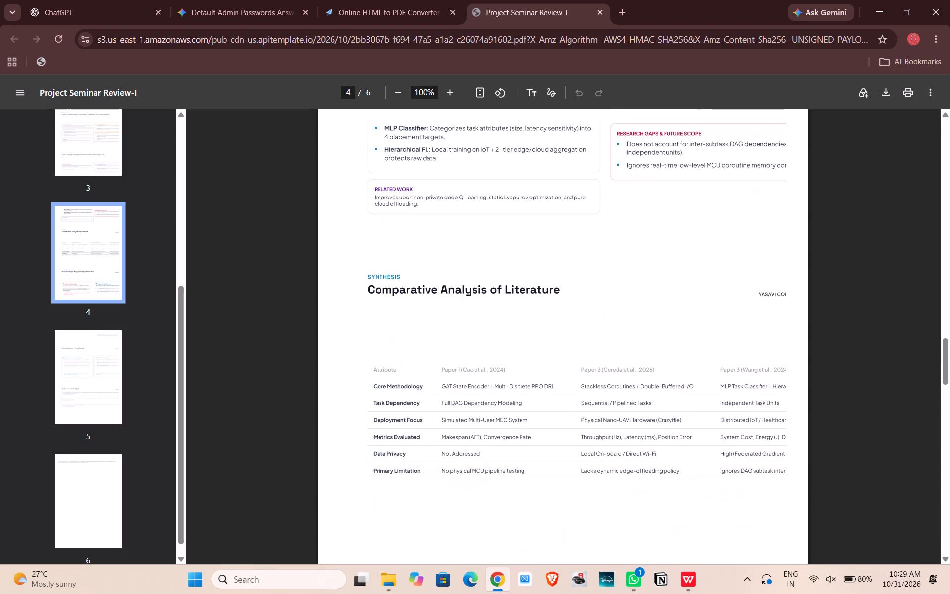
{"action": "scroll", "coordinate": [449, 391], "scroll_direction": "up", "scroll_amount": 6}
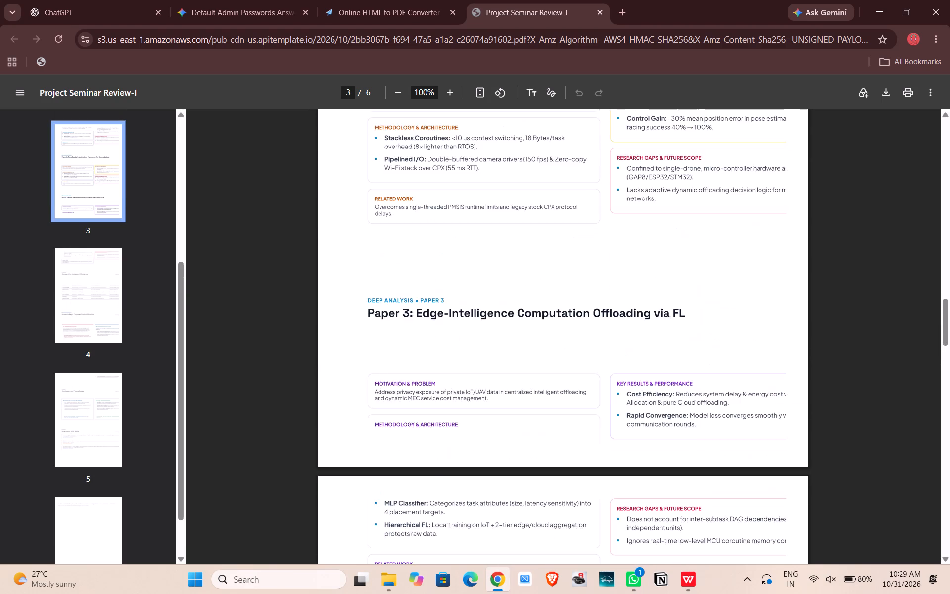
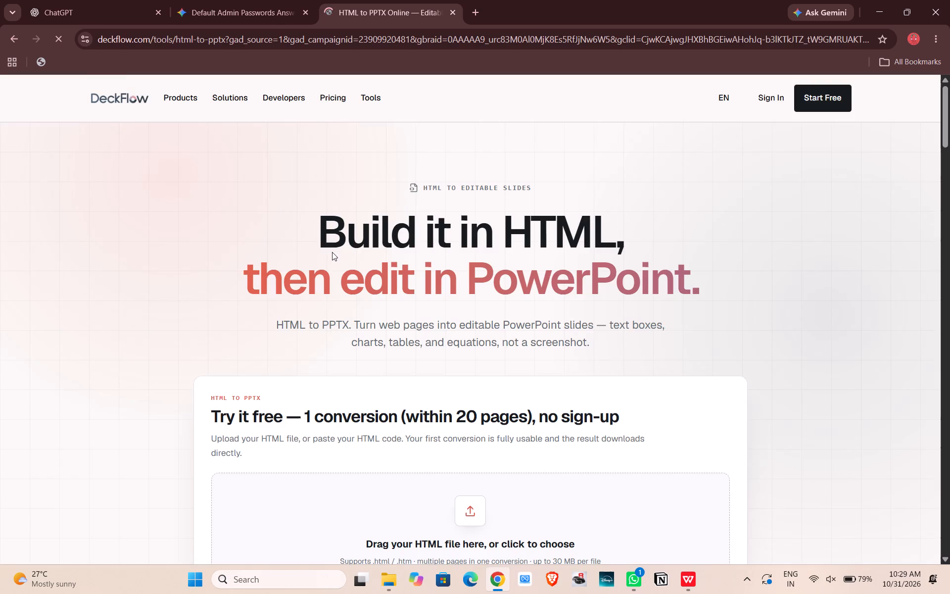
Paste the copied slide deck HTML as code in DeckFlow, reject the cookies, and convert it to editable PPTX.
{"action": "scroll", "coordinate": [332, 252], "scroll_direction": "down", "scroll_amount": 3}
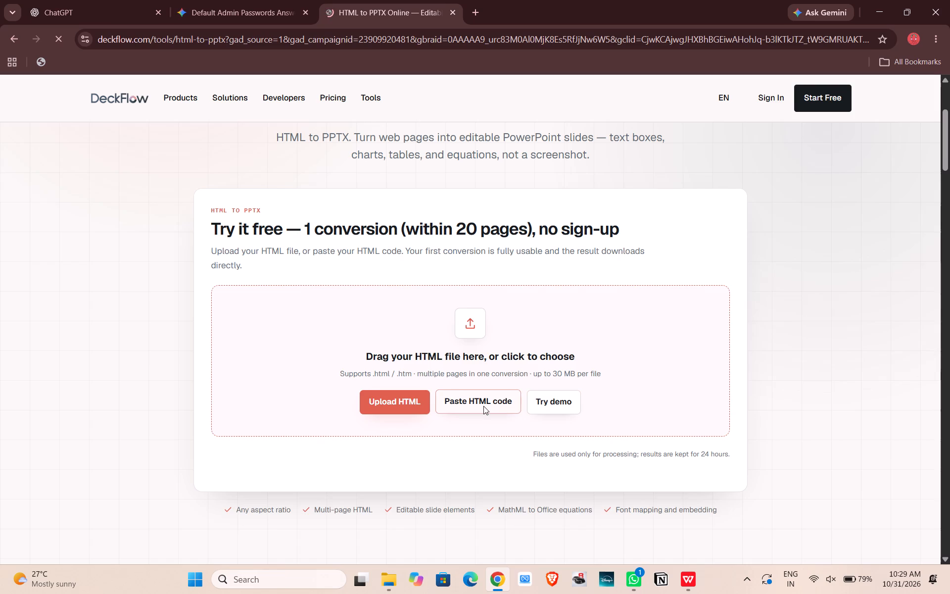
{"action": "left_click", "coordinate": [483, 406]}
{"action": "double_click", "coordinate": [439, 402]}
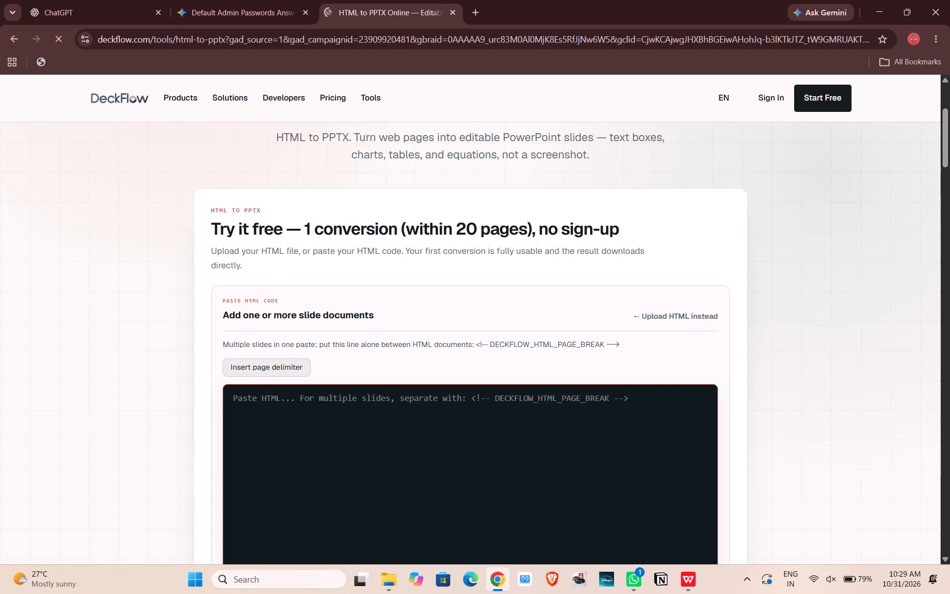
{"action": "key", "text": "ctrl+v"}
{"action": "scroll", "coordinate": [439, 402], "scroll_direction": "down", "scroll_amount": 4}
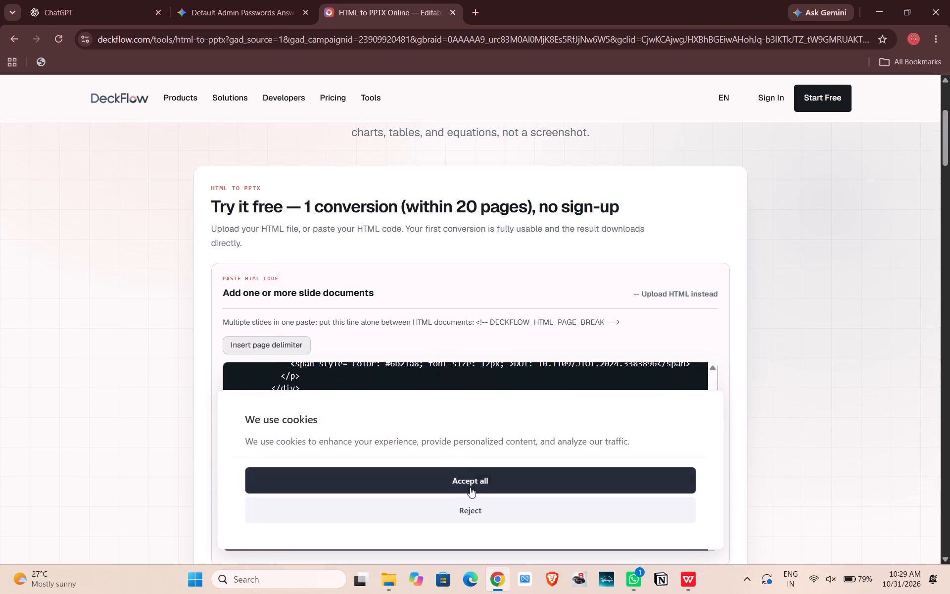
{"action": "left_click", "coordinate": [477, 506]}
{"action": "scroll", "coordinate": [477, 506], "scroll_direction": "down", "scroll_amount": 2}
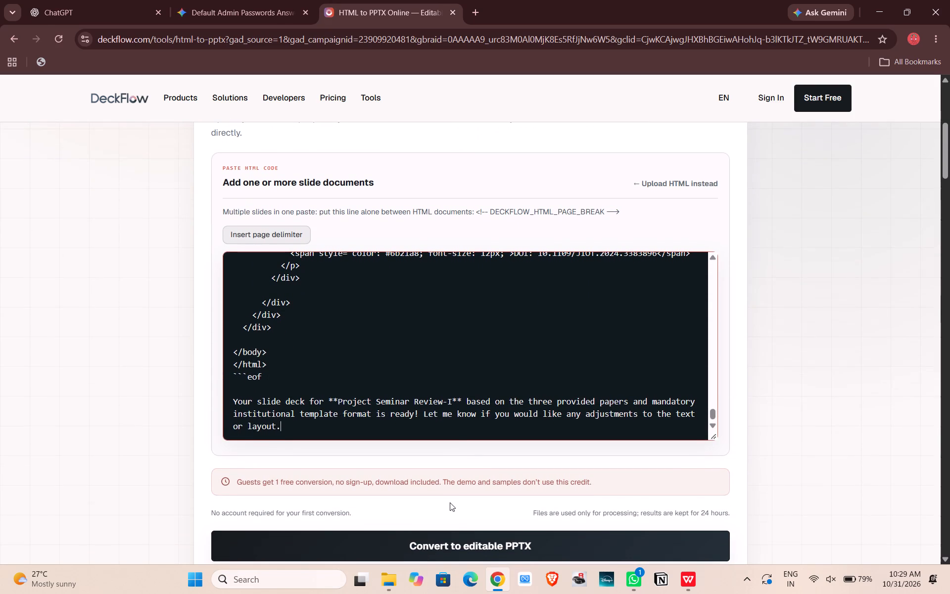
{"action": "scroll", "coordinate": [450, 502], "scroll_direction": "down", "scroll_amount": 1}
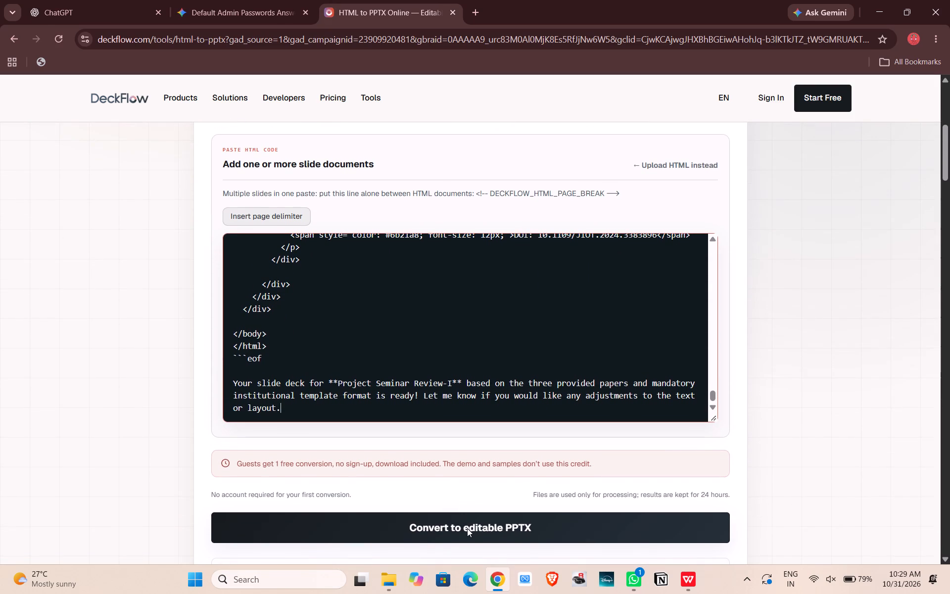
{"action": "left_click", "coordinate": [467, 528]}
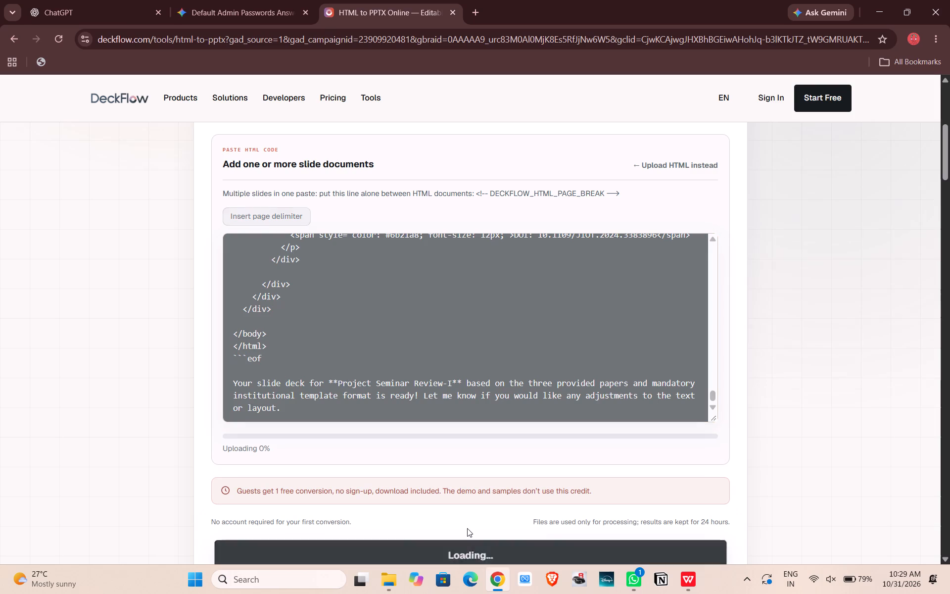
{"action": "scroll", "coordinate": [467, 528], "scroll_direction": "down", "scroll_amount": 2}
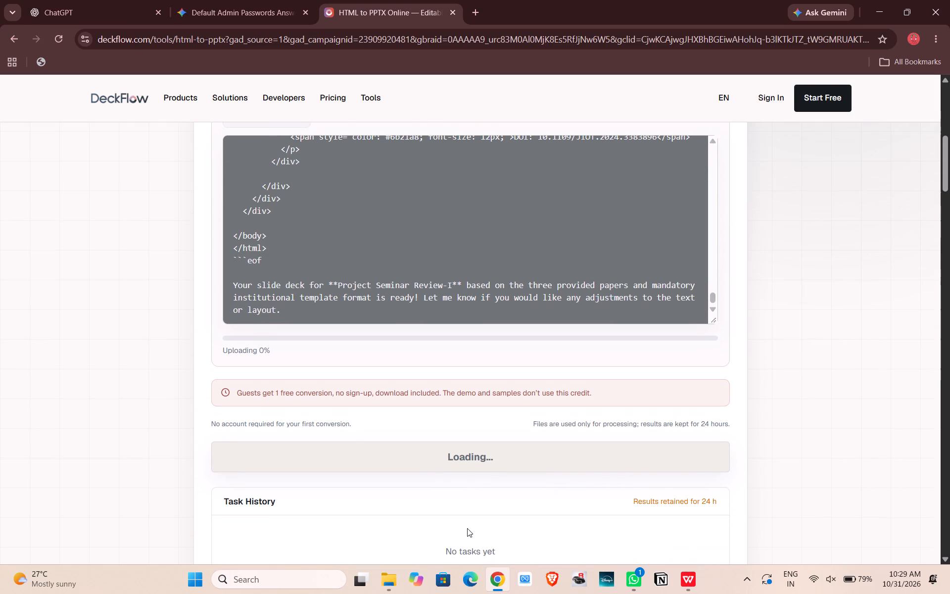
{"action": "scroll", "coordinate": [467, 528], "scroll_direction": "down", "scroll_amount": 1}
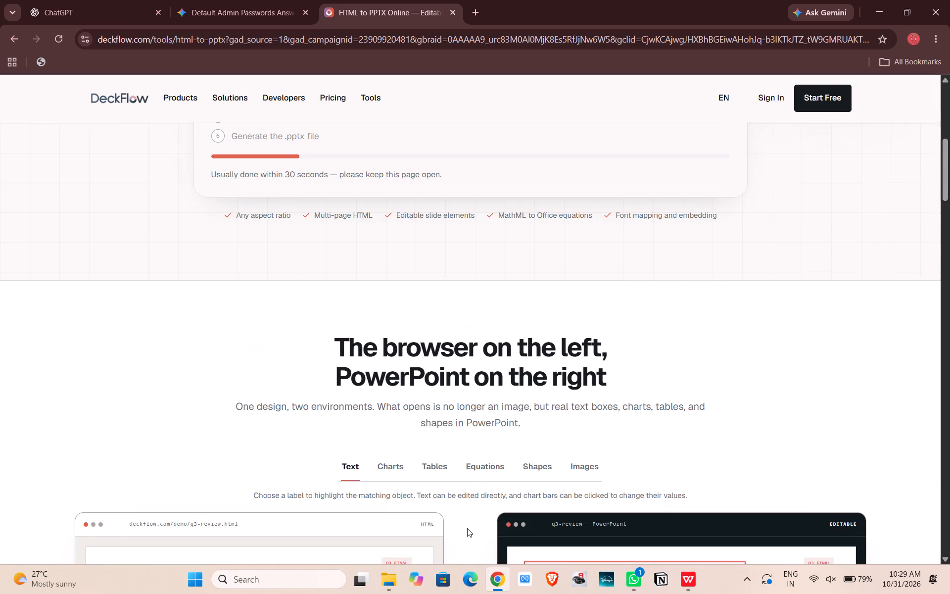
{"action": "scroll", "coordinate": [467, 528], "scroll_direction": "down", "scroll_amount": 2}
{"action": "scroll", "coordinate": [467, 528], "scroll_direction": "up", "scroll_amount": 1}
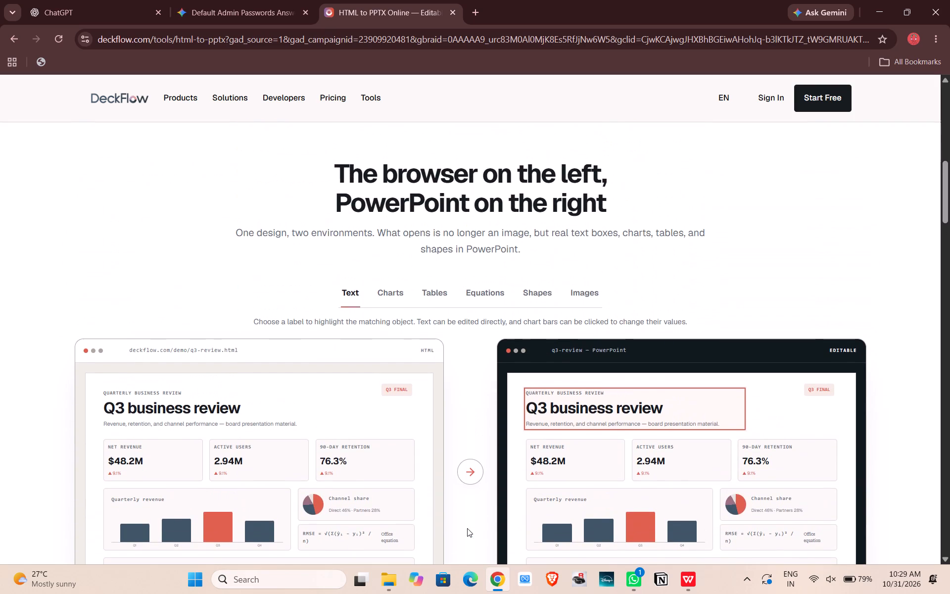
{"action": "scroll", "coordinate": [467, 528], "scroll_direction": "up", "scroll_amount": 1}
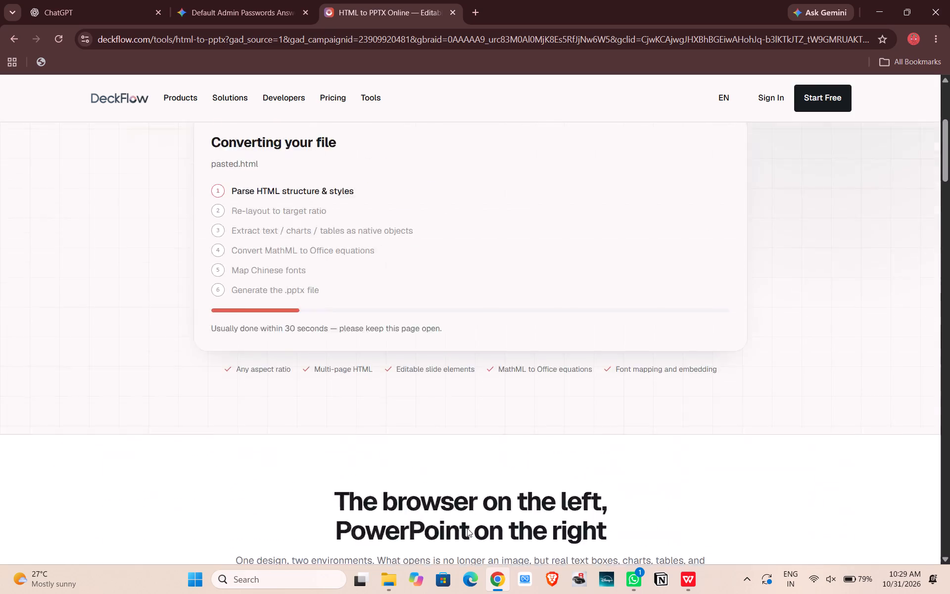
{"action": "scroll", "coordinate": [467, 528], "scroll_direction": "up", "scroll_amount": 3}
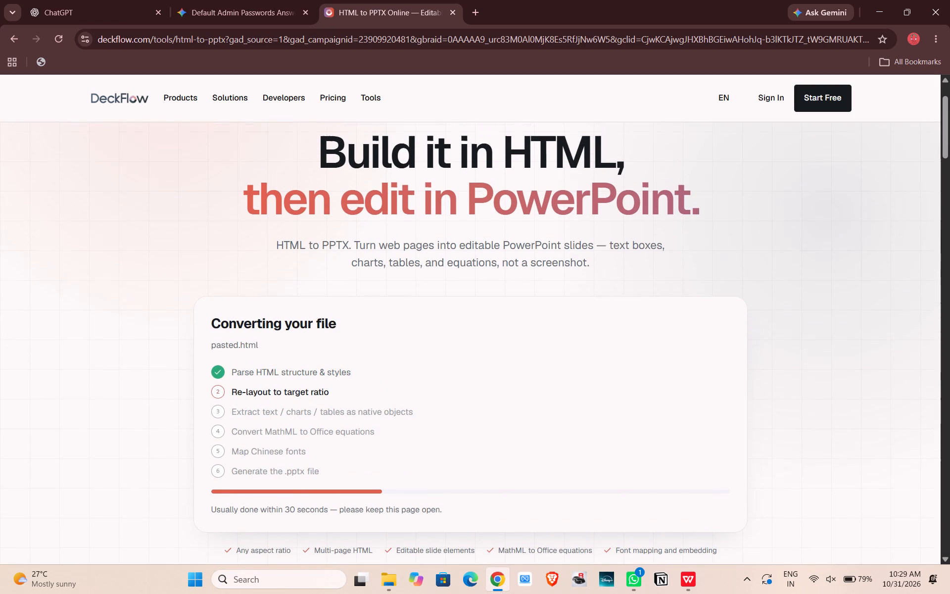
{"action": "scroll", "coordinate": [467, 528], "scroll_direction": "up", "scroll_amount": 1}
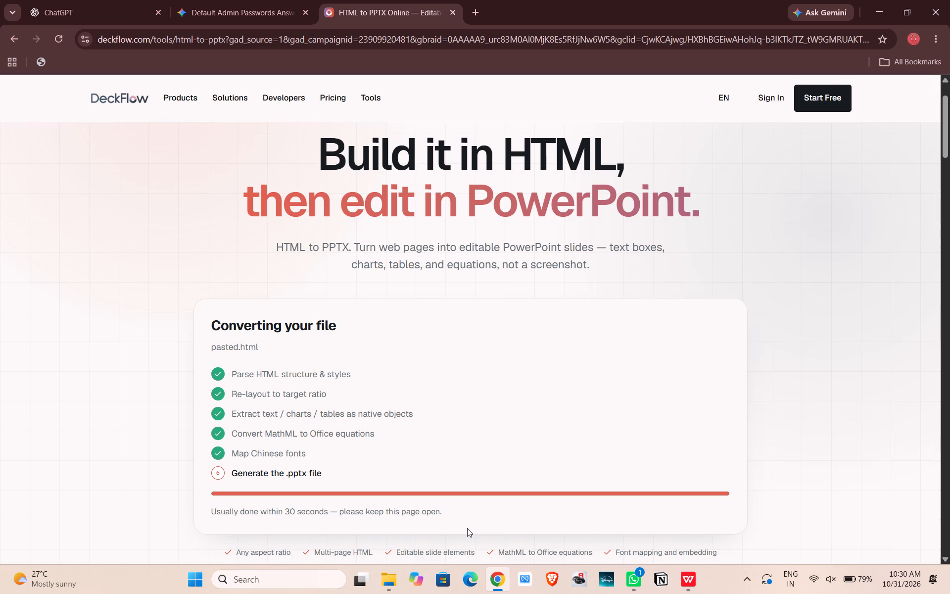
Look through the DeckFlow page for the converted PPTX file or a way to download it.
{"action": "scroll", "coordinate": [467, 528], "scroll_direction": "down", "scroll_amount": 1}
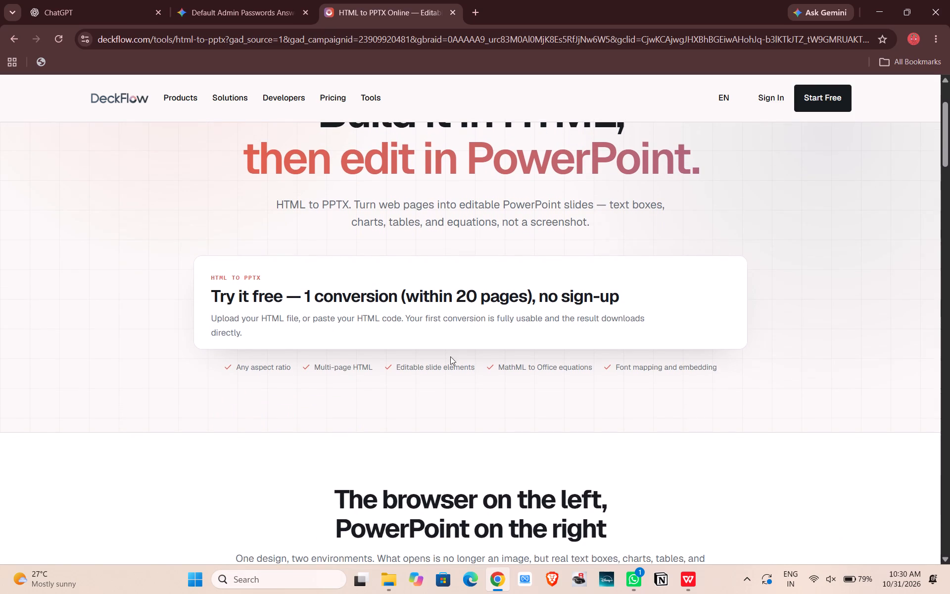
{"action": "scroll", "coordinate": [508, 412], "scroll_direction": "down", "scroll_amount": 4}
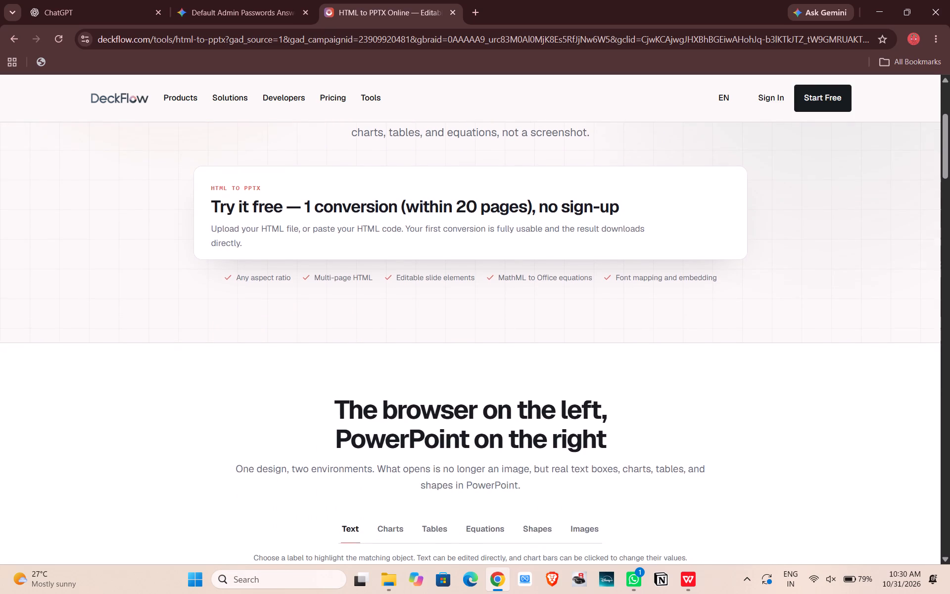
{"action": "scroll", "coordinate": [508, 412], "scroll_direction": "down", "scroll_amount": 6}
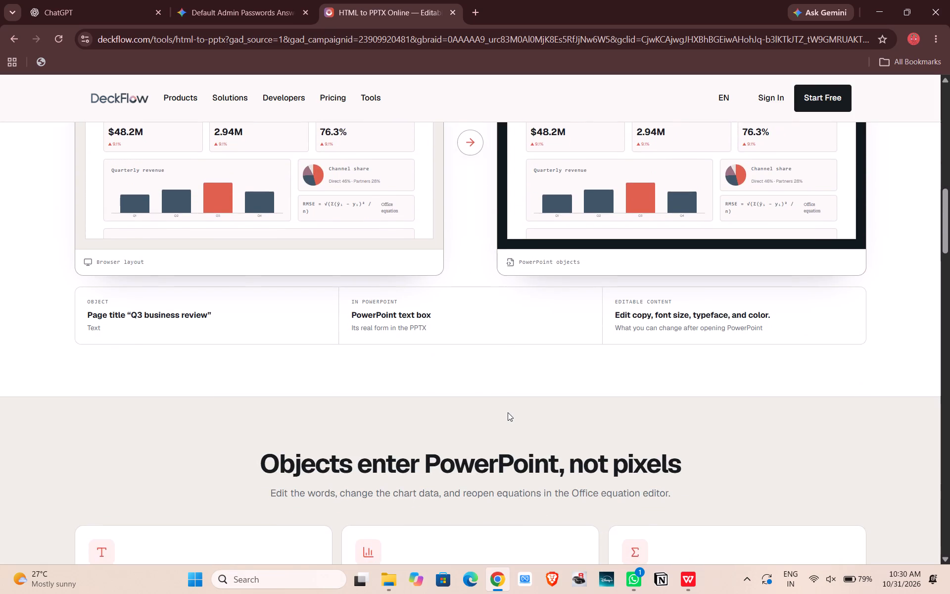
{"action": "scroll", "coordinate": [508, 412], "scroll_direction": "down", "scroll_amount": 2}
{"action": "scroll", "coordinate": [508, 412], "scroll_direction": "up", "scroll_amount": 1}
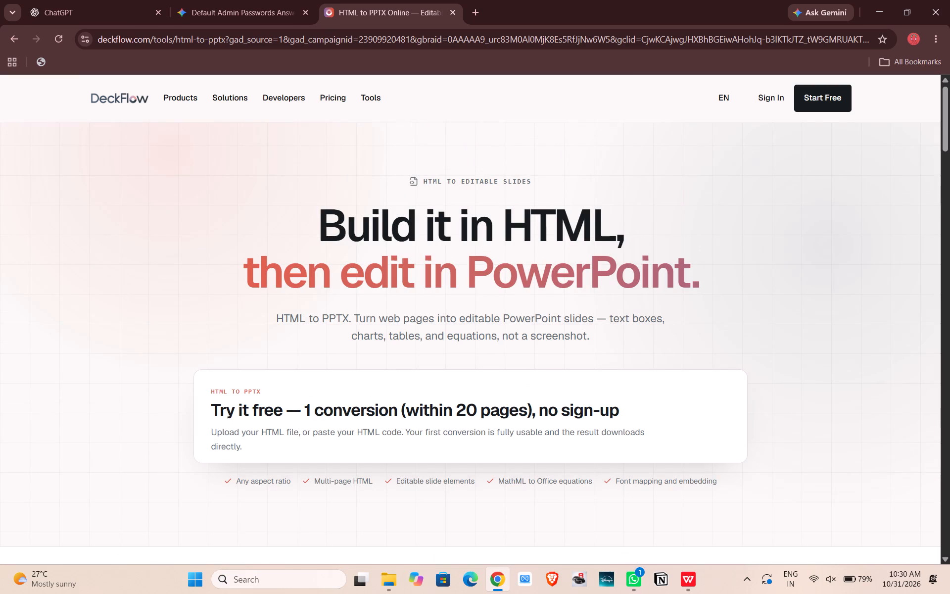
{"action": "scroll", "coordinate": [399, 449], "scroll_direction": "down", "scroll_amount": 7}
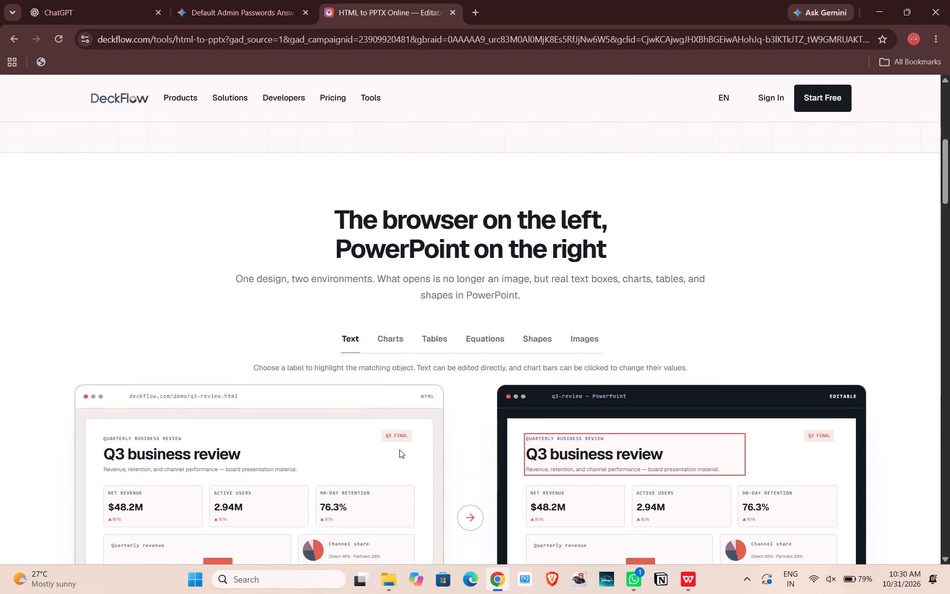
{"action": "scroll", "coordinate": [399, 449], "scroll_direction": "down", "scroll_amount": 6}
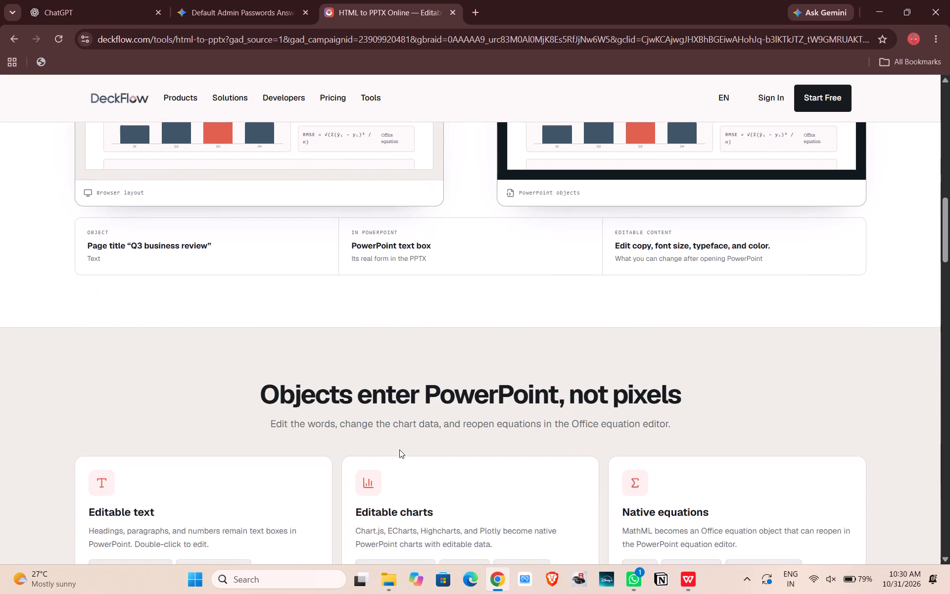
{"action": "scroll", "coordinate": [399, 449], "scroll_direction": "down", "scroll_amount": 5}
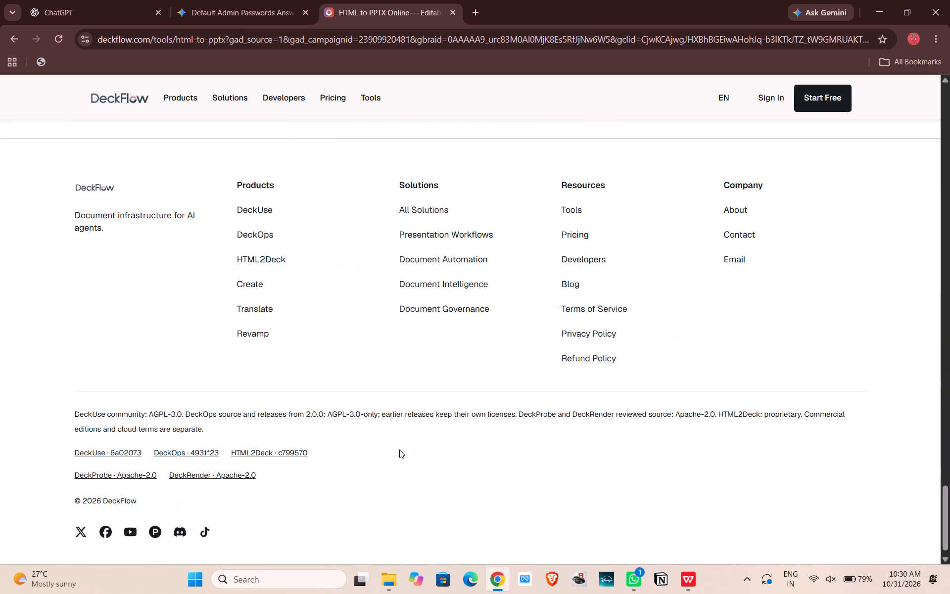
{"action": "scroll", "coordinate": [399, 449], "scroll_direction": "down", "scroll_amount": 2}
{"action": "scroll", "coordinate": [399, 449], "scroll_direction": "up", "scroll_amount": 15}
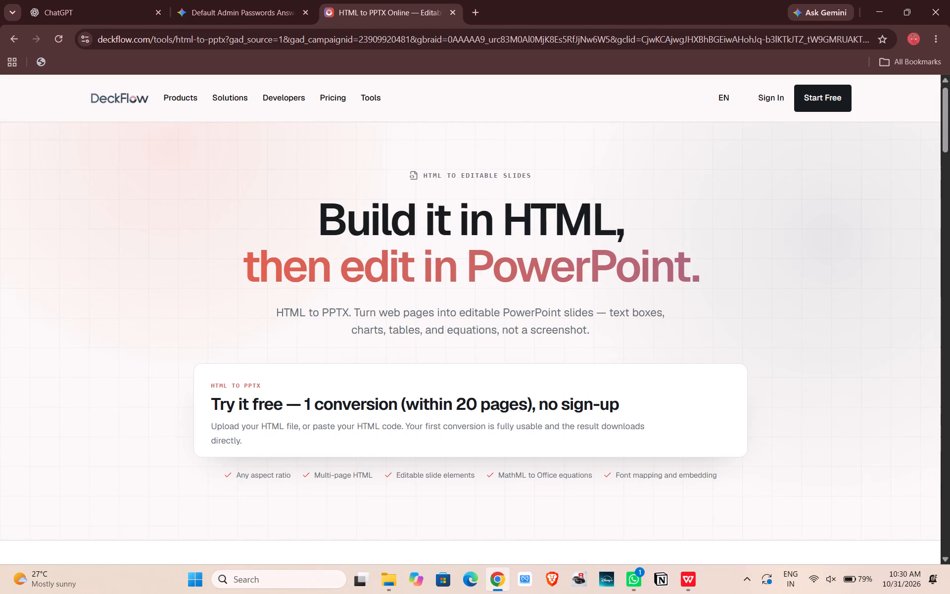
{"action": "left_click", "coordinate": [462, 393]}
{"action": "scroll", "coordinate": [462, 393], "scroll_direction": "down", "scroll_amount": 2}
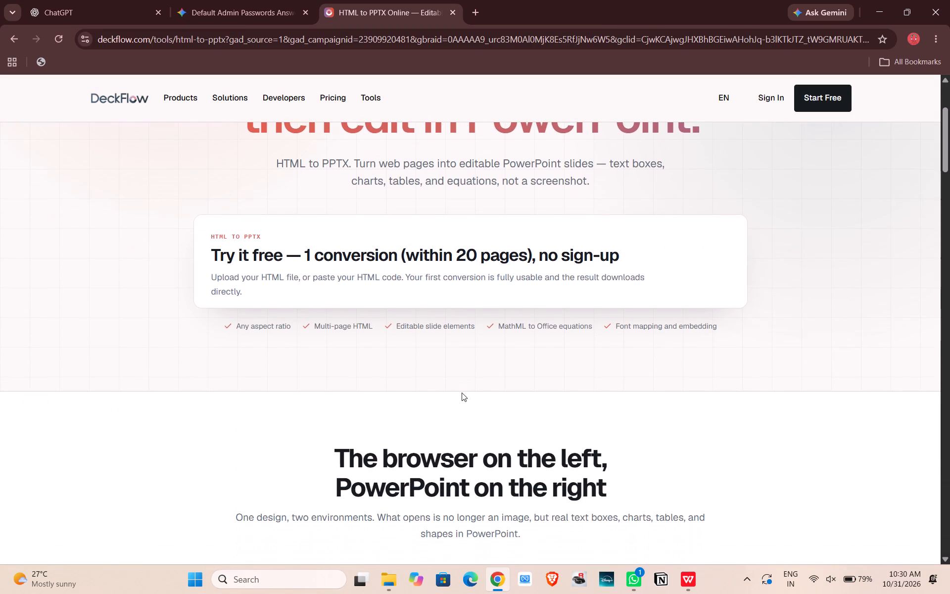
{"action": "scroll", "coordinate": [462, 393], "scroll_direction": "down", "scroll_amount": 2}
{"action": "scroll", "coordinate": [462, 393], "scroll_direction": "up", "scroll_amount": 1}
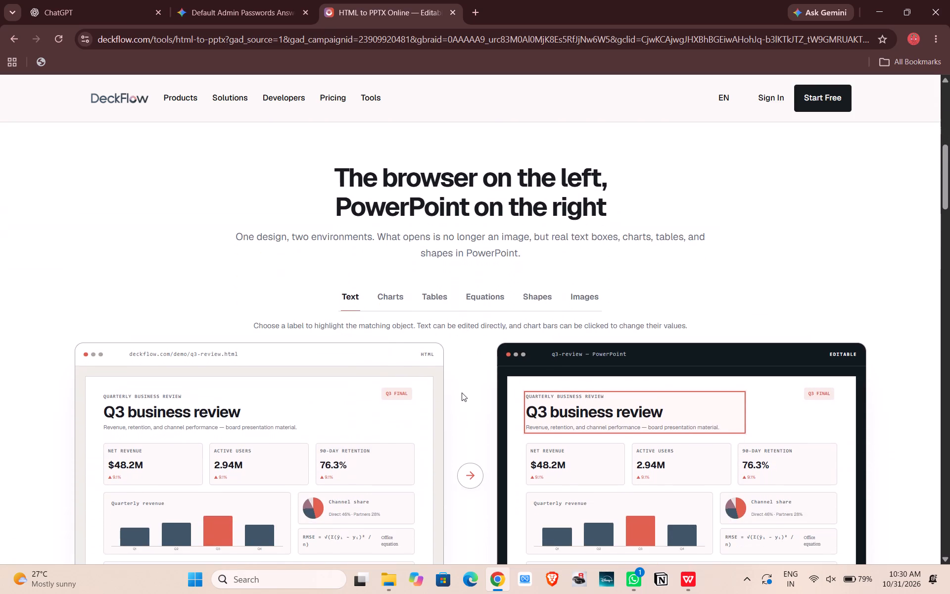
{"action": "scroll", "coordinate": [462, 393], "scroll_direction": "up", "scroll_amount": 4}
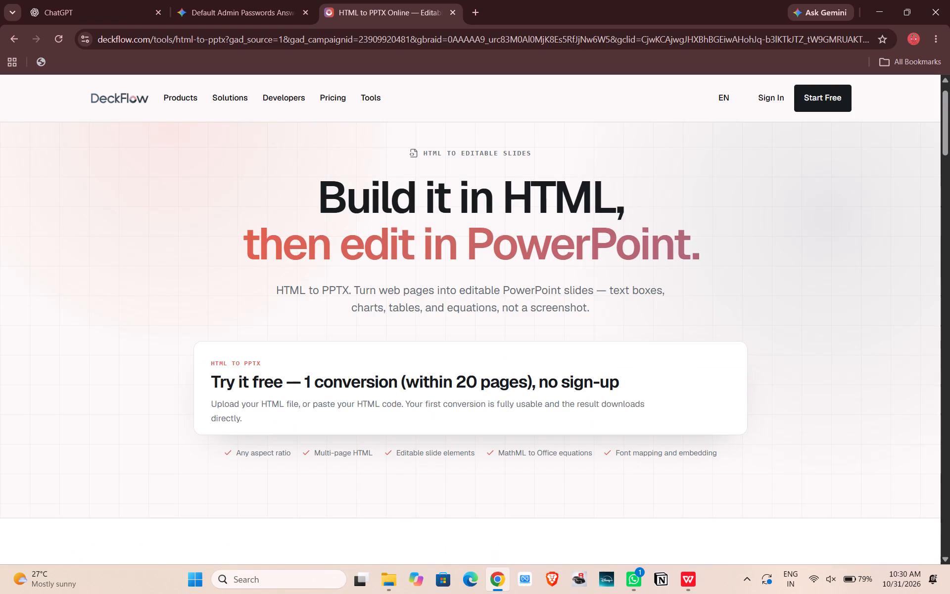
{"action": "left_click", "coordinate": [933, 31]}
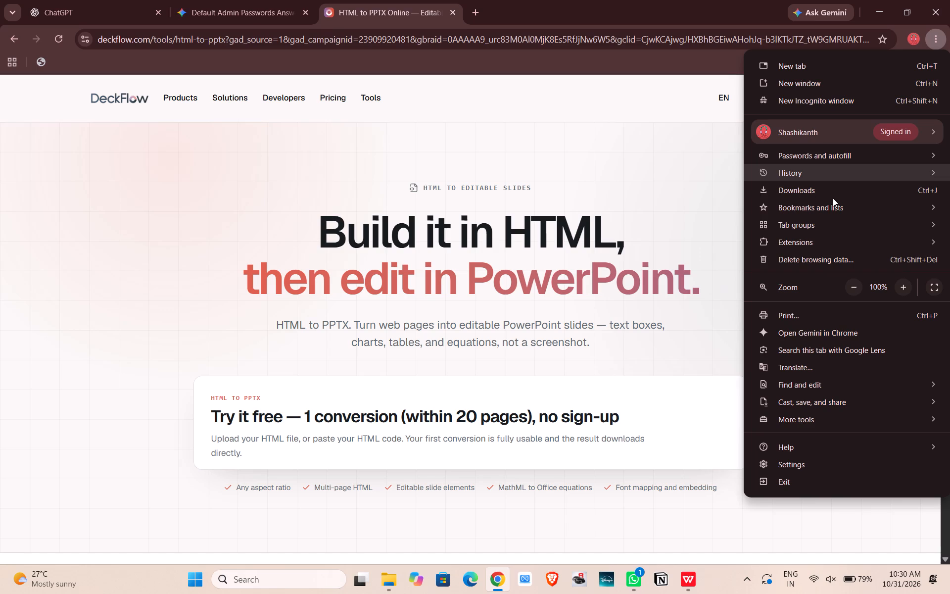
{"action": "left_click", "coordinate": [797, 186]}
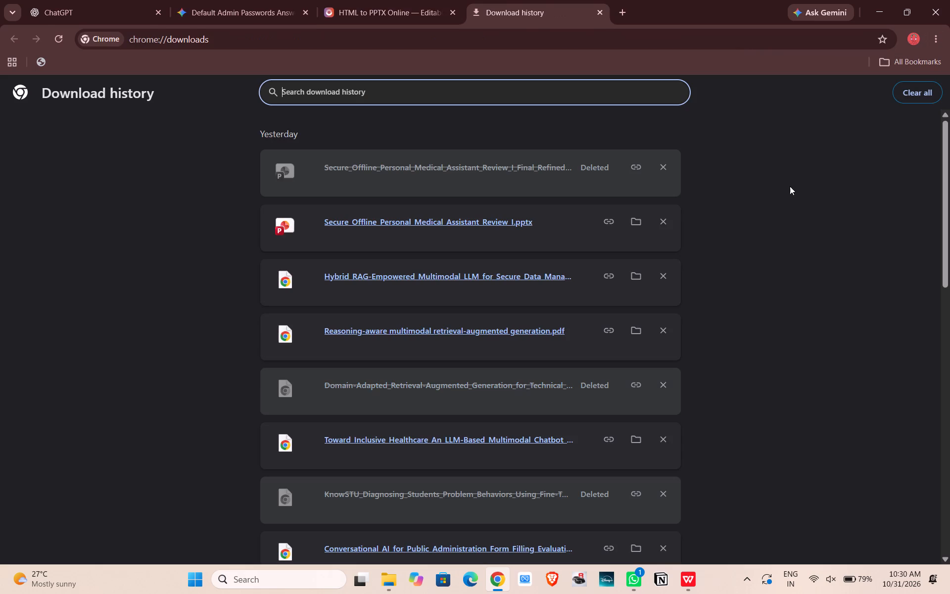
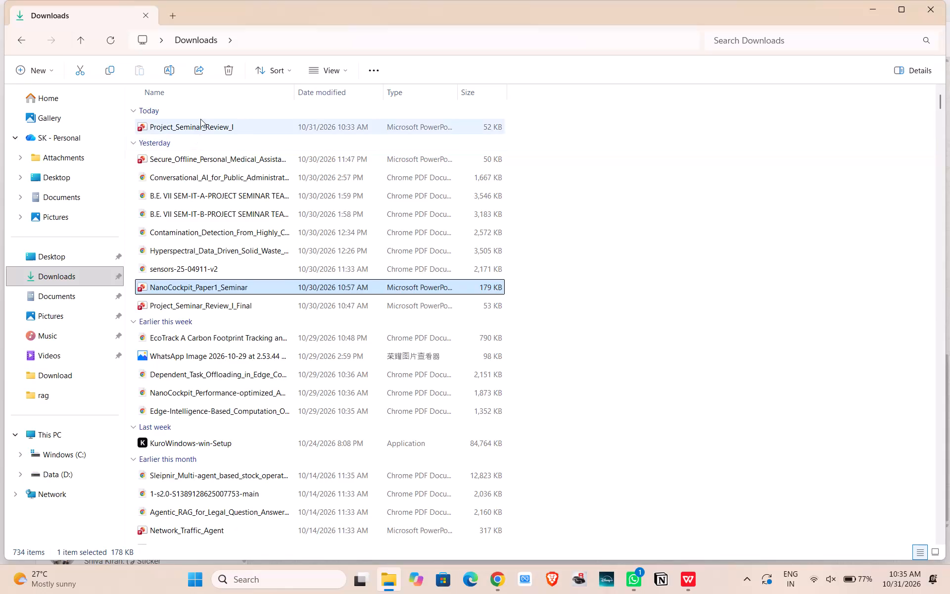
Open the downloaded Project_Seminar_Review_I presentation in WPS Office.
{"action": "left_click", "coordinate": [200, 119]}
{"action": "right_click", "coordinate": [200, 119]}
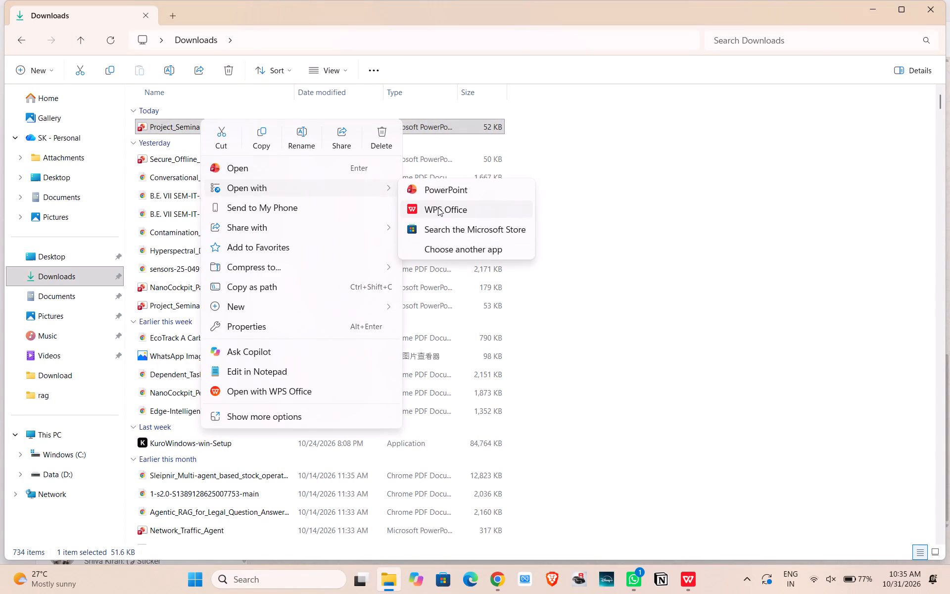
{"action": "left_click", "coordinate": [438, 207]}
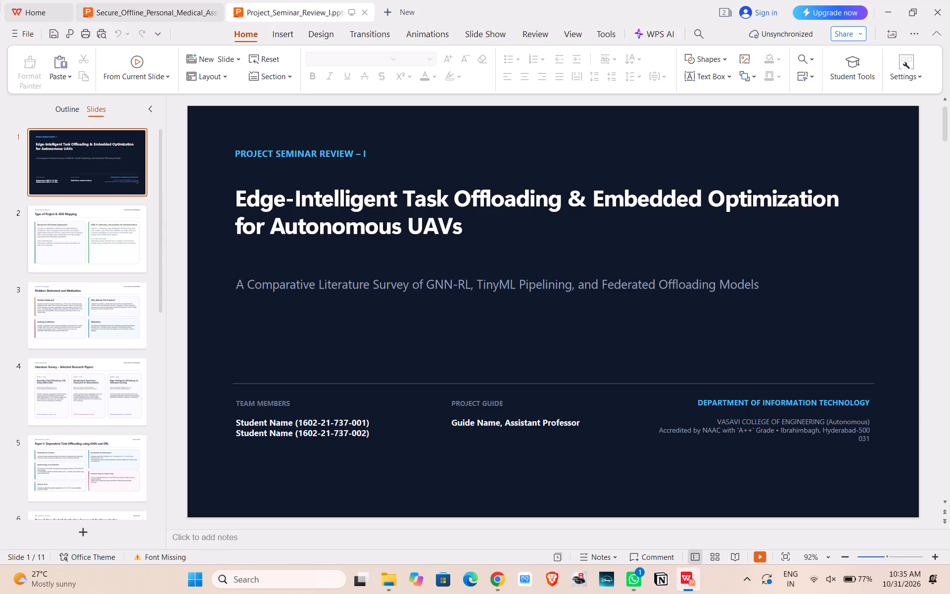
Replace the first "Student Name" placeholder under Team Members on the title slide with the first member's name.
{"action": "left_click", "coordinate": [295, 419]}
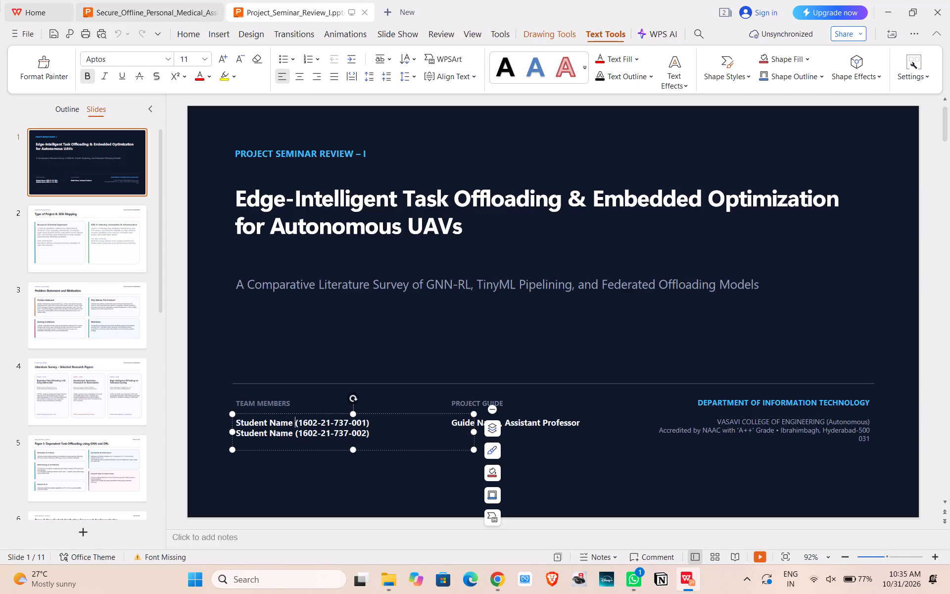
{"action": "key", "text": "BackSpace"}
{"action": "key", "text": "BackSpace"}
{"action": "key", "text": "BackSpace"}
{"action": "key", "text": "BackSpace"}
{"action": "key", "text": "BackSpace"}
{"action": "key", "text": "BackSpace"}
{"action": "key", "text": "BackSpace"}
{"action": "key", "text": "BackSpace"}
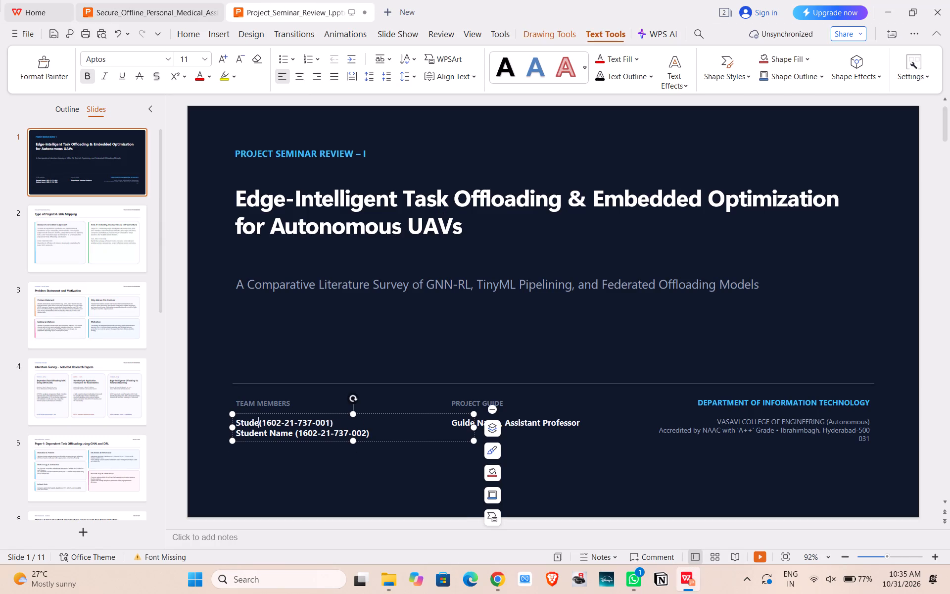
{"action": "key", "text": "BackSpace"}
{"action": "key", "text": "BackSpace"}
{"action": "key", "text": "BackSpace"}
{"action": "key", "text": "BackSpace"}
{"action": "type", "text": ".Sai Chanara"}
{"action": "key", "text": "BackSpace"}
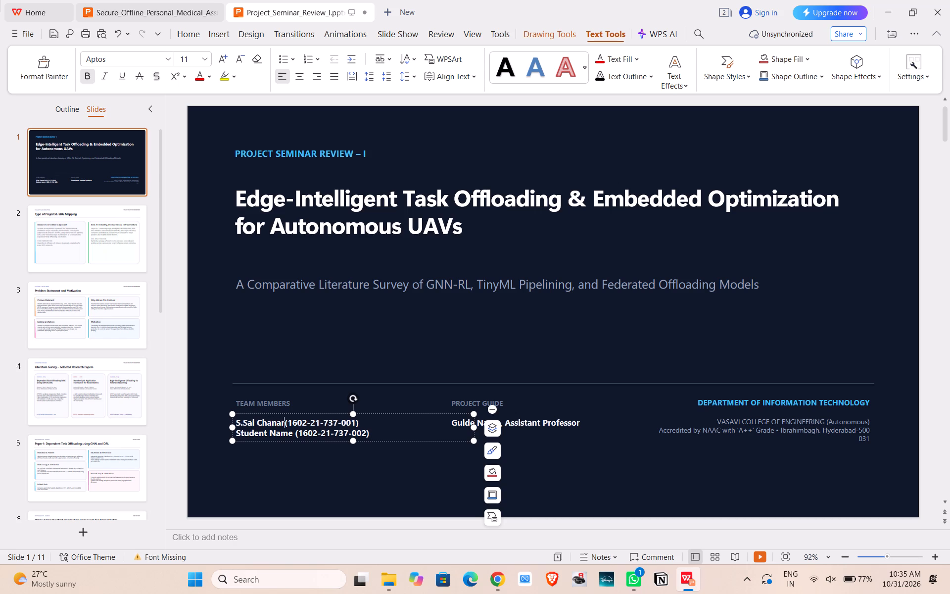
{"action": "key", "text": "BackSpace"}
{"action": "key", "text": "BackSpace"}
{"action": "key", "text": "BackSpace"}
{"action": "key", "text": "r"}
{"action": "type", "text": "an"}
Correct the year code and final digits of the first team member's roll number.
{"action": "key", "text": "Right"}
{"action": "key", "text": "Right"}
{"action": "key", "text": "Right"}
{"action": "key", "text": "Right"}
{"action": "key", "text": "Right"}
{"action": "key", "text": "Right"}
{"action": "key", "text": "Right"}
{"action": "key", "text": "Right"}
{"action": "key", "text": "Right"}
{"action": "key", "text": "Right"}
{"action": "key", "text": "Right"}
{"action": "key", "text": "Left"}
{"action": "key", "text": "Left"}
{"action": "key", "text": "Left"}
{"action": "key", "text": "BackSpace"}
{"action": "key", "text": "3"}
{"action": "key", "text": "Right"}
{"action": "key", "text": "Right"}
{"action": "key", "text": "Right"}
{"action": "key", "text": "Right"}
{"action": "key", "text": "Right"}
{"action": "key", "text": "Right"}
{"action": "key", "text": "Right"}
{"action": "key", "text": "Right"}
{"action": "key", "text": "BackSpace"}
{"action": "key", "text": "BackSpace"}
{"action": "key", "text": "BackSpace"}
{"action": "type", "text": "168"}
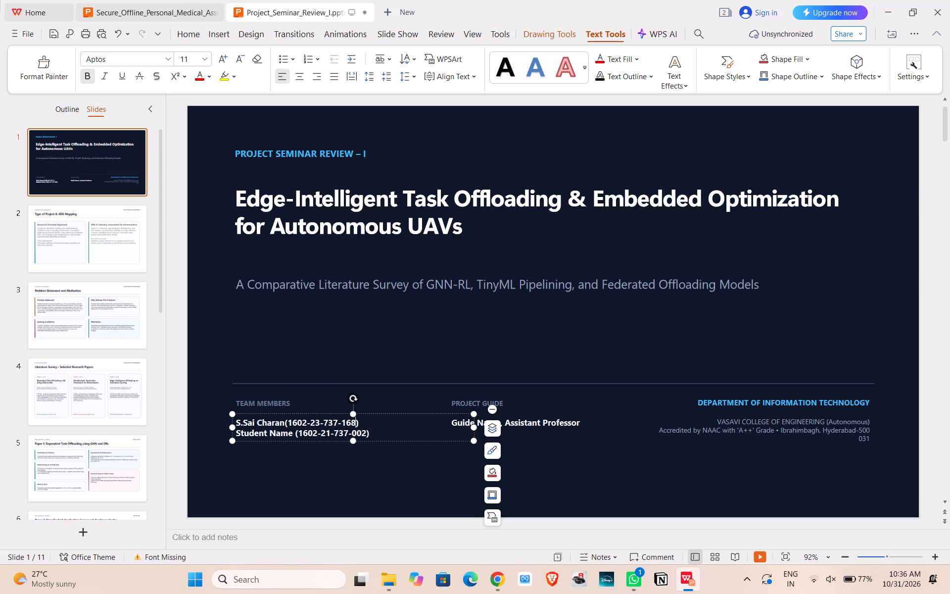
Correct the final digits and year code of the second team member's roll number.
{"action": "left_click", "coordinate": [366, 437]}
{"action": "key", "text": "BackSpace"}
{"action": "key", "text": "BackSpace"}
{"action": "key", "text": "BackSpace"}
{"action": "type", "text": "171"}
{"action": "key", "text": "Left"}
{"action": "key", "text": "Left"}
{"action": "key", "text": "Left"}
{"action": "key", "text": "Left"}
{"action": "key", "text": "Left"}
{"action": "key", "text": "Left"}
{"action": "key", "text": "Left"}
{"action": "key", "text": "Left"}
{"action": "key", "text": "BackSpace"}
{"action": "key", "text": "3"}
Replace the remaining "Student Name" placeholder with the second team member's name.
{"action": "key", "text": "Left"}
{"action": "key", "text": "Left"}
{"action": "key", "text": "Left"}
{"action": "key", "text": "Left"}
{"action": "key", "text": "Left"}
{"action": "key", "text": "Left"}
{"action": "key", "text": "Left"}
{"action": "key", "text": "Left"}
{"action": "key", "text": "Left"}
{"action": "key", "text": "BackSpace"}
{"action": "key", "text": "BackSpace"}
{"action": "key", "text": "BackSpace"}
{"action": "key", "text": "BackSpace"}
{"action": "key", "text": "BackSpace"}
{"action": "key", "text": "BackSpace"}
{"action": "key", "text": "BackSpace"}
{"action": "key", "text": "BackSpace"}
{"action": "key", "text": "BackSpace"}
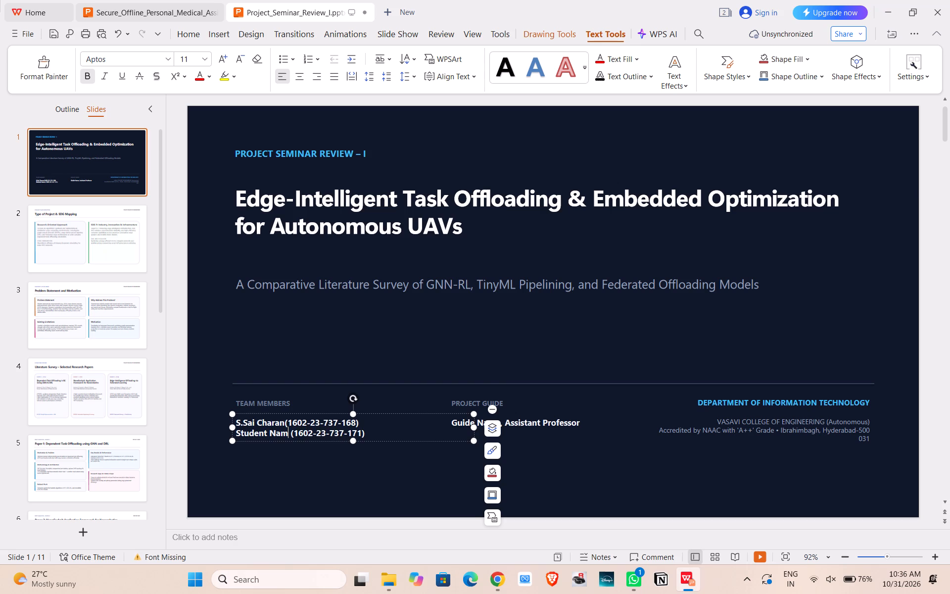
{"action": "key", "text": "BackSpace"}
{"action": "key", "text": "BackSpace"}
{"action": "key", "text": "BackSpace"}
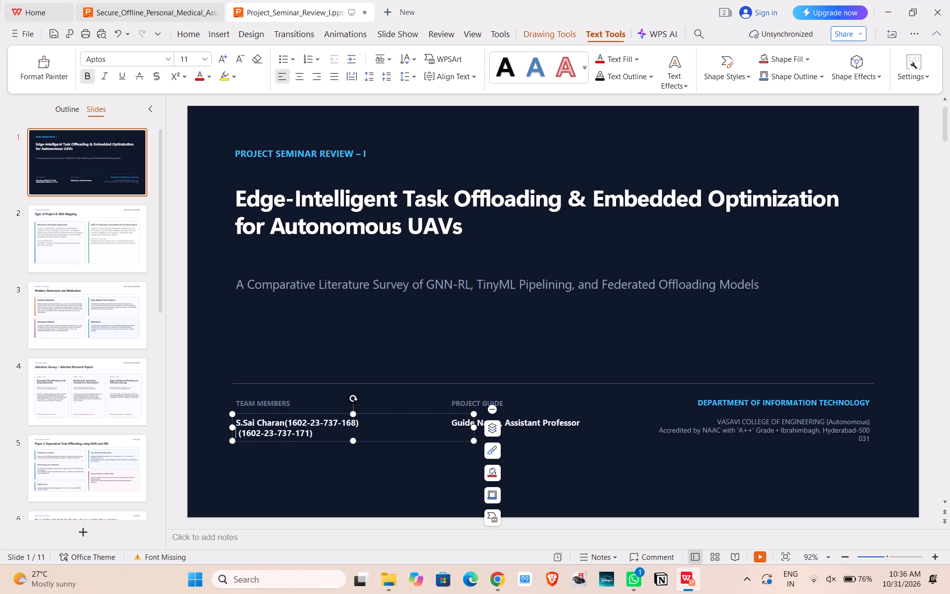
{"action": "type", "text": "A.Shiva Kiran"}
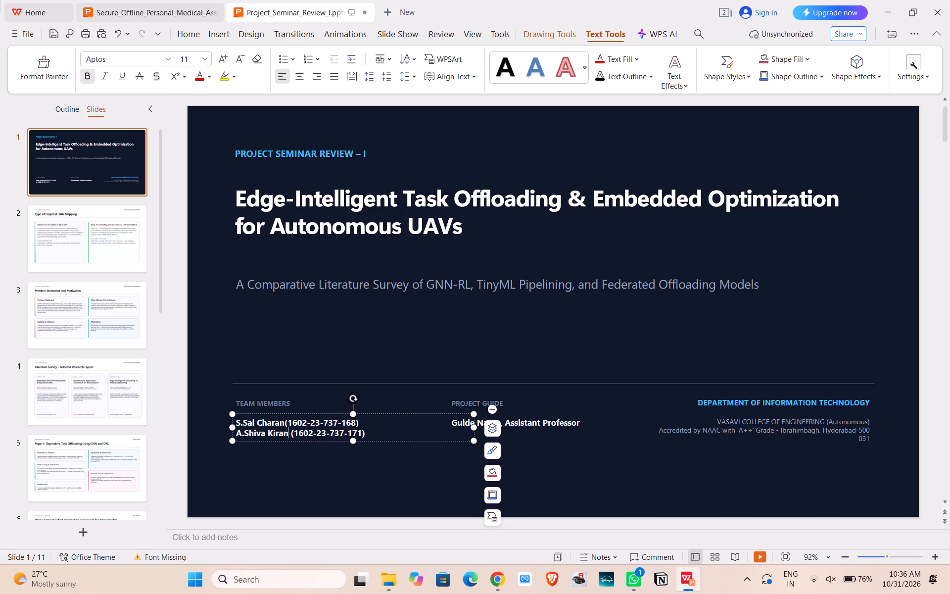
Join the two-part given name of each team member into a single word, with its second part in lowercase.
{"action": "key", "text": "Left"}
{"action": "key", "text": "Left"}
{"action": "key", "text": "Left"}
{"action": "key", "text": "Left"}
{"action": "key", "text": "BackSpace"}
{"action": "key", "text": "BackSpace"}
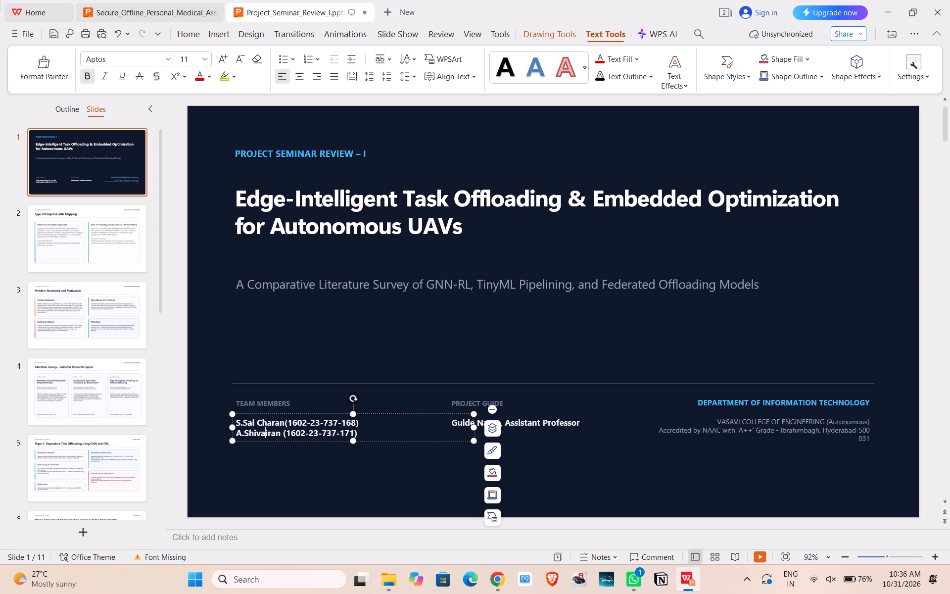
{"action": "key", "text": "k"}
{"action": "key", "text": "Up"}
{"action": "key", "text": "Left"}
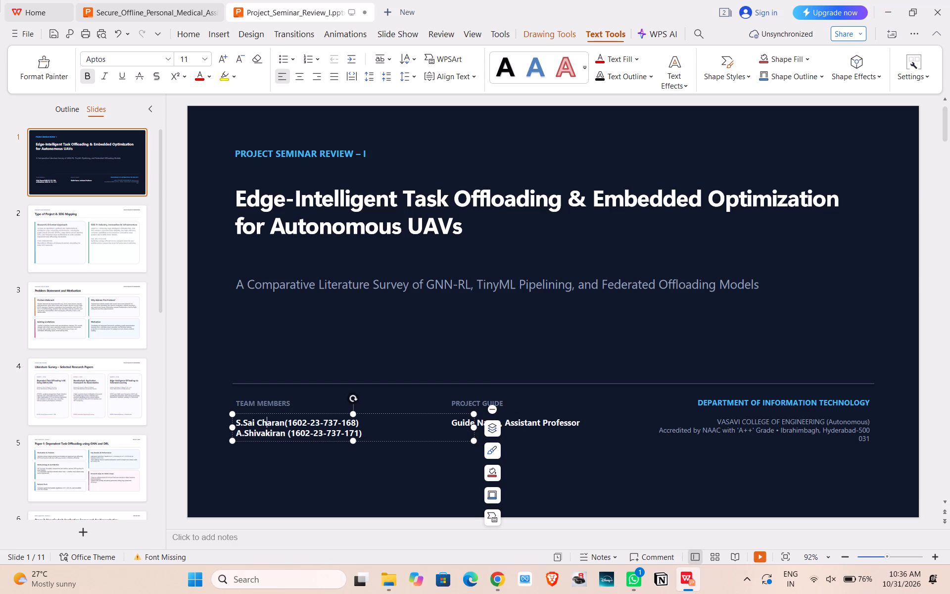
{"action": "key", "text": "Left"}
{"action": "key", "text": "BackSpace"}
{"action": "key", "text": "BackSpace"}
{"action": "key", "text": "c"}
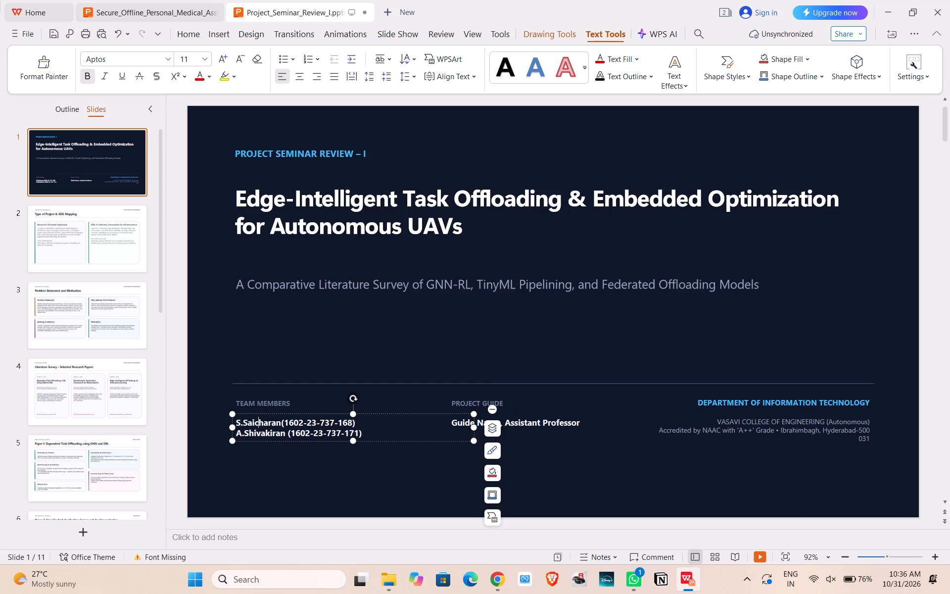
Replace the Project Guide placeholder text with "Guide Name:" followed by the guide's name with the title Ms.
{"action": "left_click", "coordinate": [554, 425]}
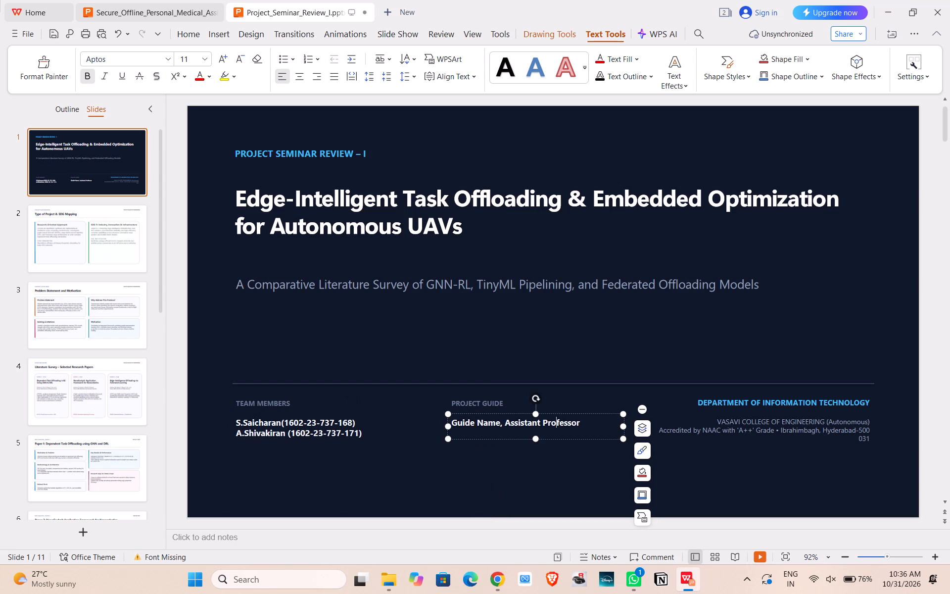
{"action": "left_click", "coordinate": [583, 425]}
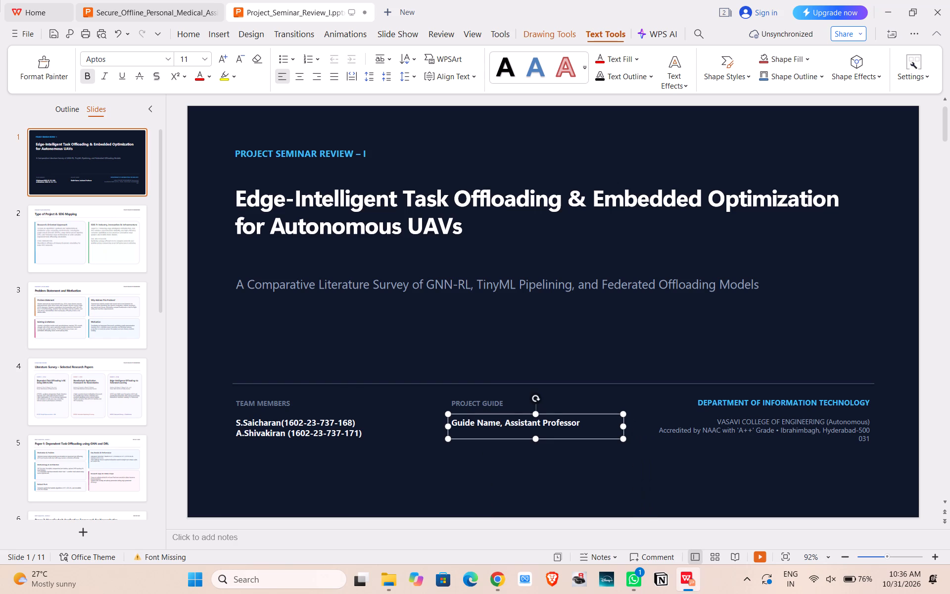
{"action": "key", "text": "Right"}
{"action": "left_click", "coordinate": [583, 425]}
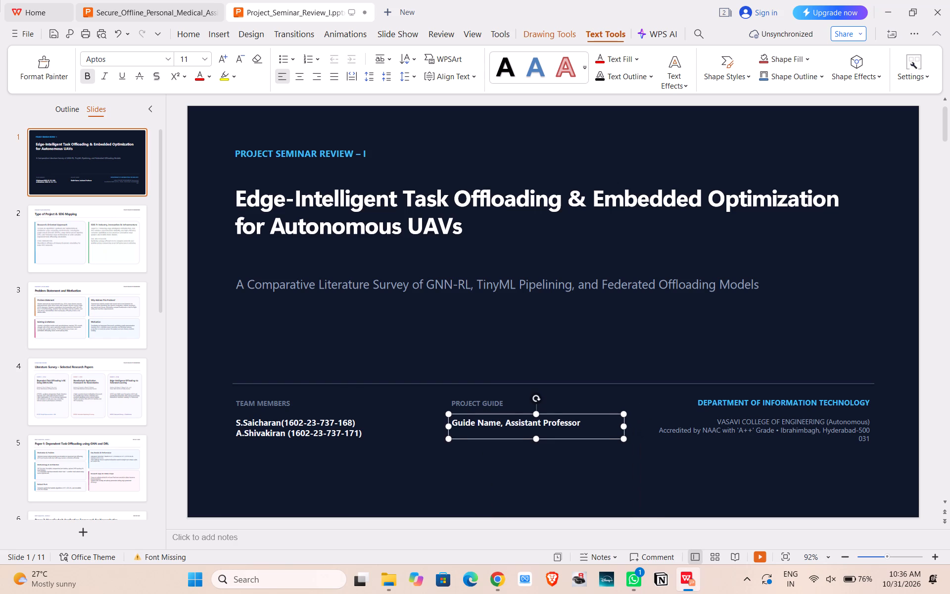
{"action": "double_click", "coordinate": [582, 420]}
{"action": "left_click", "coordinate": [582, 420]}
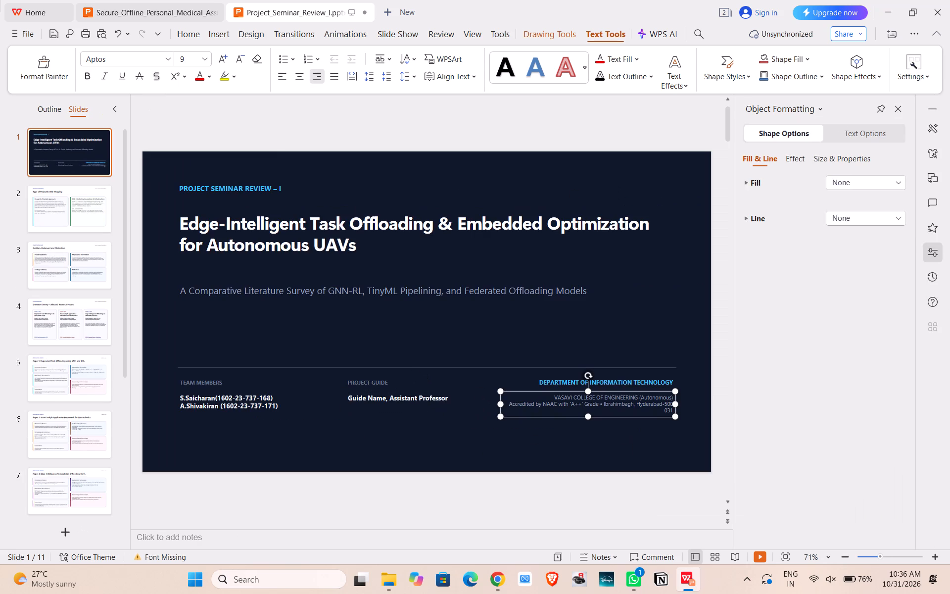
{"action": "left_click", "coordinate": [436, 399]}
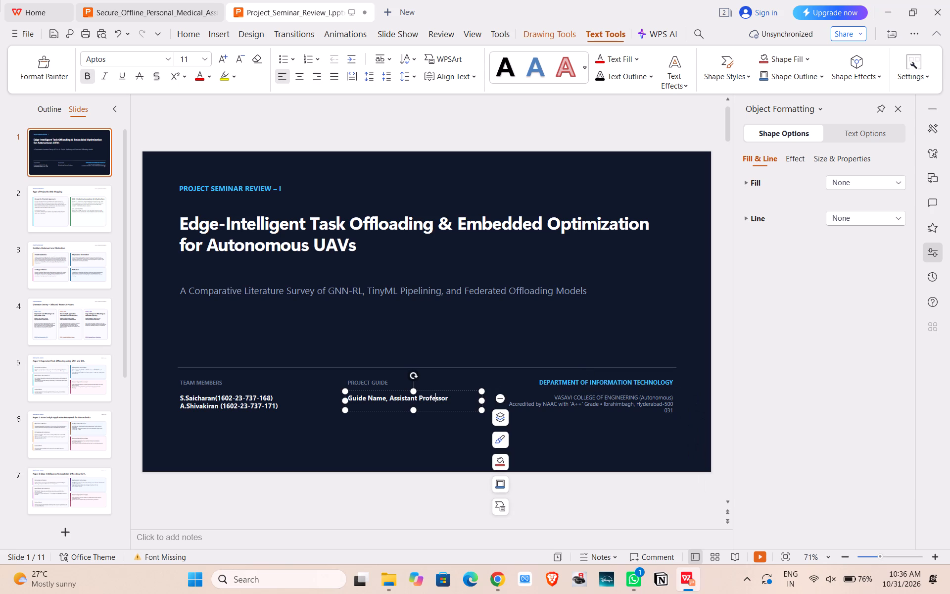
{"action": "key", "text": "Right"}
{"action": "key", "text": "Right"}
{"action": "key", "text": "Right"}
{"action": "key", "text": "Right"}
{"action": "key", "text": "BackSpace"}
{"action": "key", "text": "BackSpace"}
{"action": "key", "text": "BackSpace"}
{"action": "key", "text": "BackSpace"}
{"action": "key", "text": "BackSpace"}
{"action": "key", "text": "BackSpace"}
{"action": "key", "text": "BackSpace"}
{"action": "key", "text": "BackSpace"}
{"action": "key", "text": "BackSpace"}
{"action": "key", "text": "BackSpace"}
{"action": "key", "text": "BackSpace"}
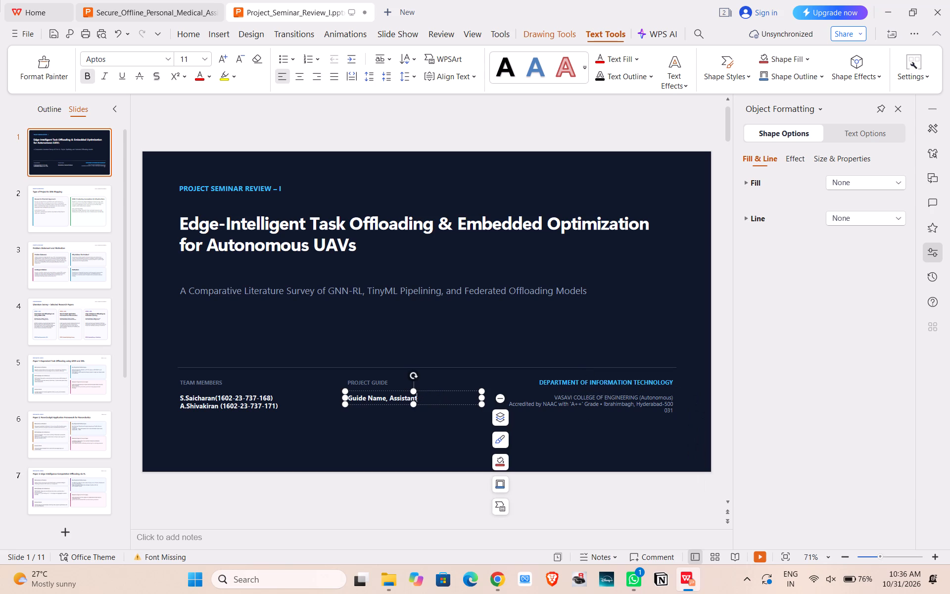
{"action": "key", "text": "BackSpace"}
{"action": "key", "text": "BackSpace"}
{"action": "key", "text": "BackSpace"}
{"action": "key", "text": "BackSpace"}
{"action": "key", "text": "BackSpace"}
{"action": "key", "text": "BackSpace"}
{"action": "key", "text": "BackSpace"}
{"action": "key", "text": "BackSpace"}
{"action": "key", "text": "BackSpace"}
{"action": "key", "text": "BackSpace"}
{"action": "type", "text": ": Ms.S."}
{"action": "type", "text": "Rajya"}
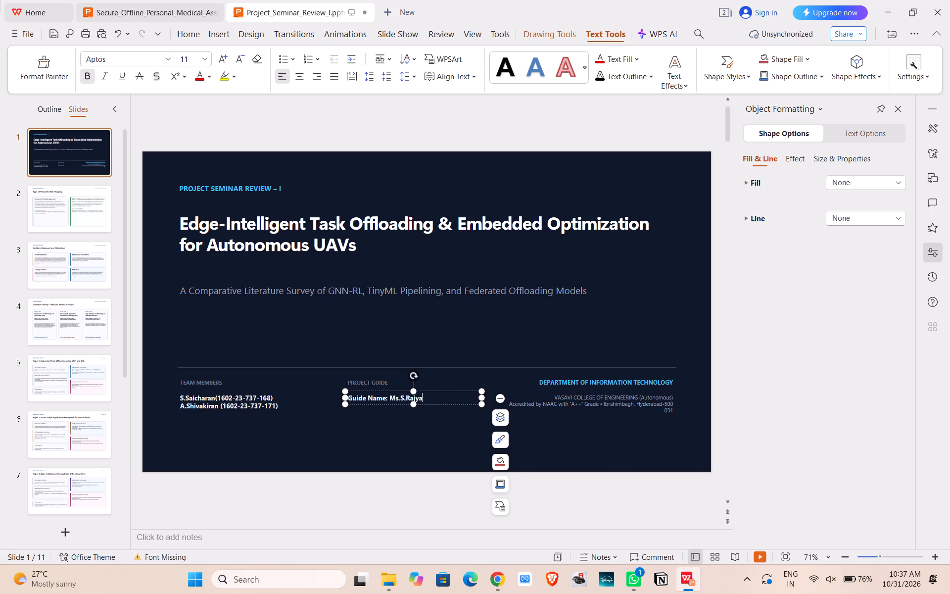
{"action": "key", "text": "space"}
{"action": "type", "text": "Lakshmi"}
Replace the period after "Ms" in the guide's name with a space.
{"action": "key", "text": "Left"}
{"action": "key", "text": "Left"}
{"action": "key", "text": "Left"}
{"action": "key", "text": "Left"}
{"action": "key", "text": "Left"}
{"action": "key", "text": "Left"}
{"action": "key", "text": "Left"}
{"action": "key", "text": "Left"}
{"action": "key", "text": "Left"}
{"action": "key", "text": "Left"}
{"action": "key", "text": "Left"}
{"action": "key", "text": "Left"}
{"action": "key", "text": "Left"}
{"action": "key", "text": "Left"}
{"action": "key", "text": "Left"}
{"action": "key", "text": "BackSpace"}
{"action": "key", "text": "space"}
{"action": "left_click", "coordinate": [459, 431]}
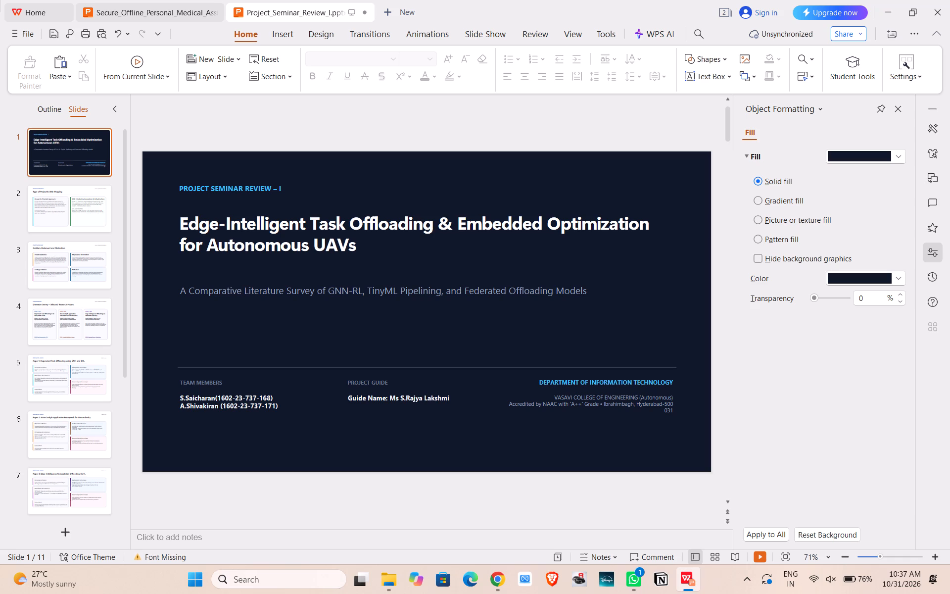
Replace the title slide's main title with "AI-Based smart task management and performance improvement for autonomous drones".
{"action": "left_click", "coordinate": [589, 291]}
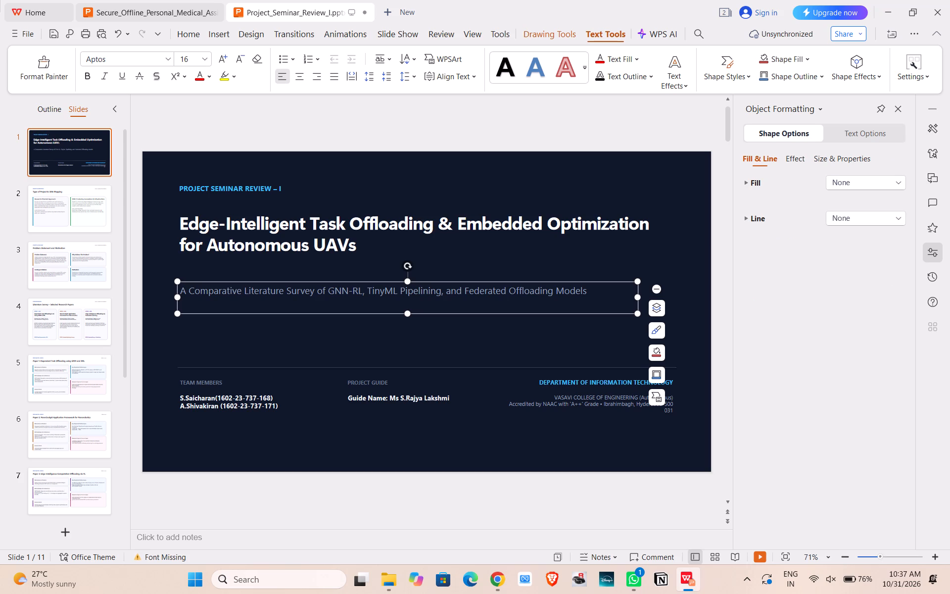
{"action": "left_click_drag", "start_coordinate": [359, 246], "coordinate": [170, 220]}
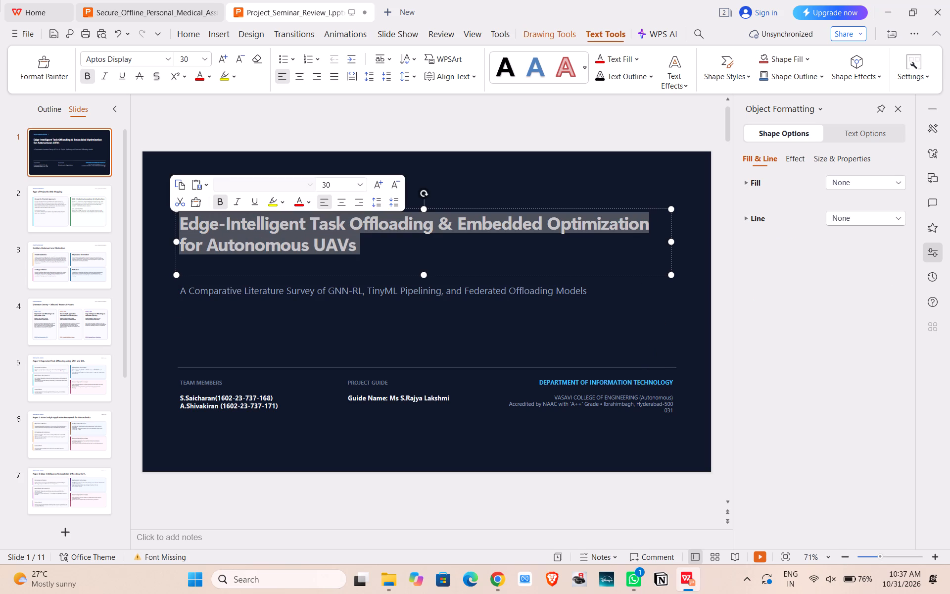
{"action": "key", "text": "BackSpace"}
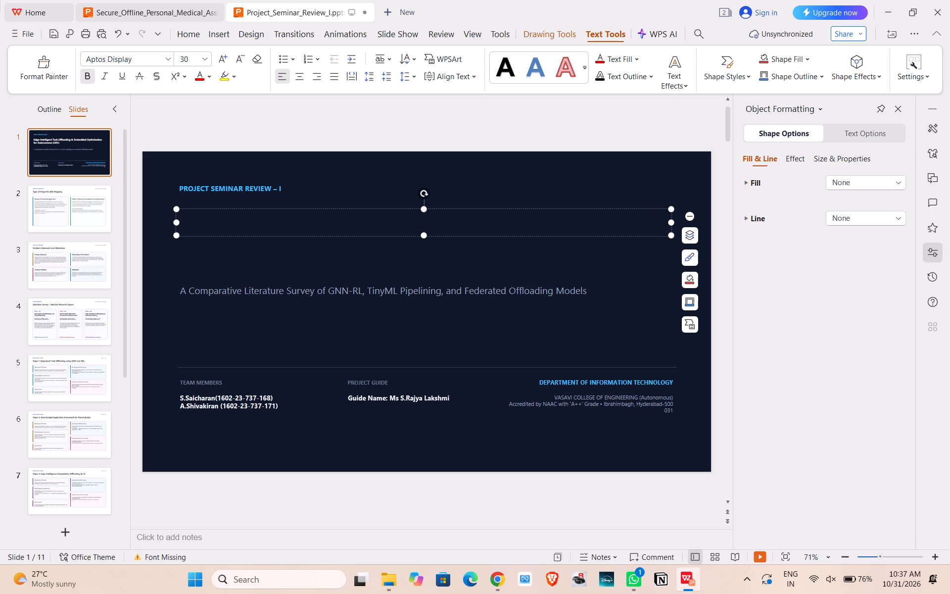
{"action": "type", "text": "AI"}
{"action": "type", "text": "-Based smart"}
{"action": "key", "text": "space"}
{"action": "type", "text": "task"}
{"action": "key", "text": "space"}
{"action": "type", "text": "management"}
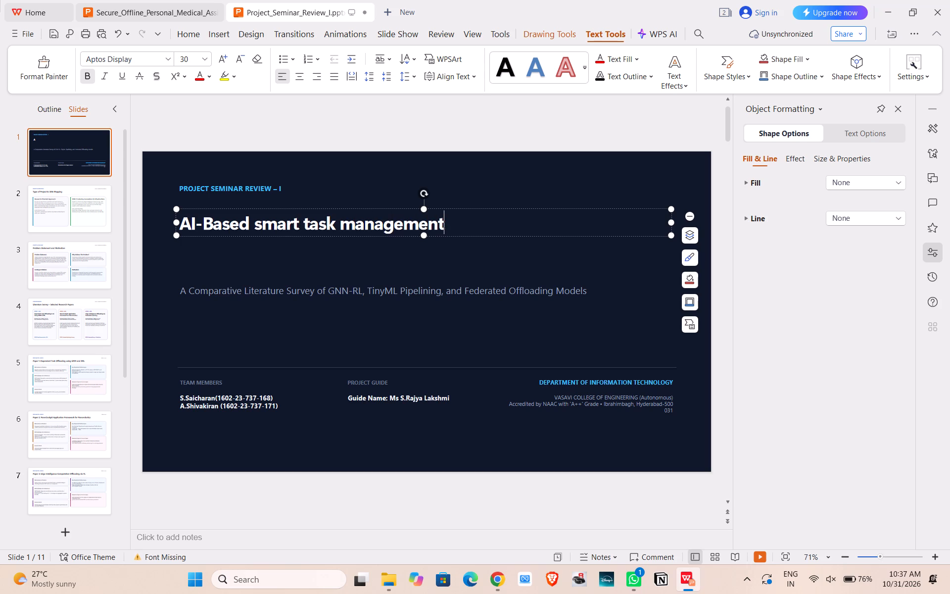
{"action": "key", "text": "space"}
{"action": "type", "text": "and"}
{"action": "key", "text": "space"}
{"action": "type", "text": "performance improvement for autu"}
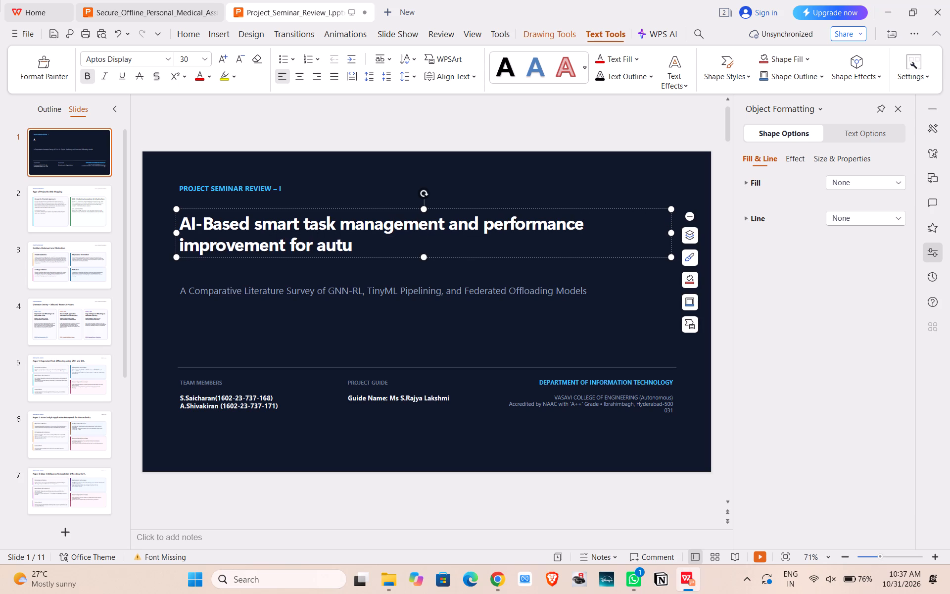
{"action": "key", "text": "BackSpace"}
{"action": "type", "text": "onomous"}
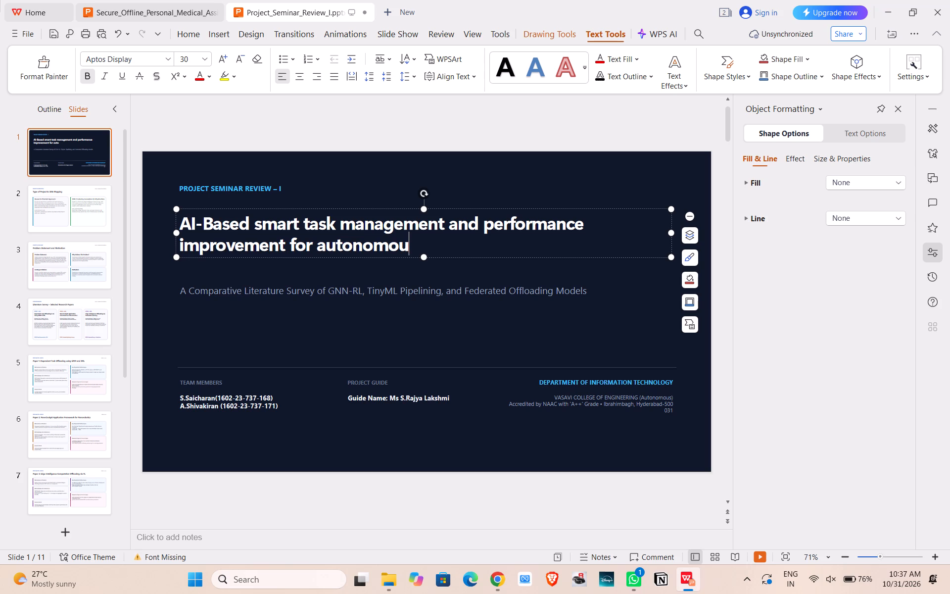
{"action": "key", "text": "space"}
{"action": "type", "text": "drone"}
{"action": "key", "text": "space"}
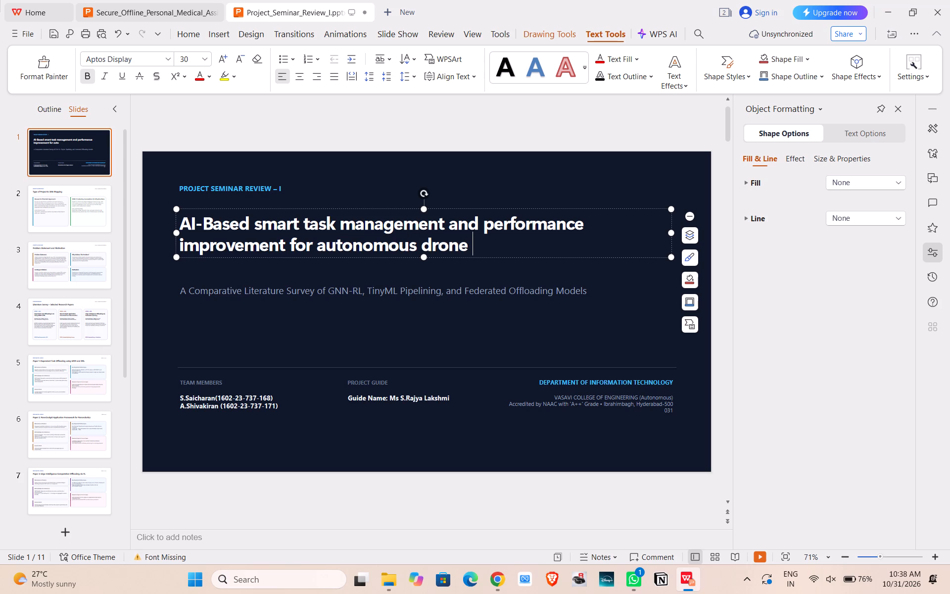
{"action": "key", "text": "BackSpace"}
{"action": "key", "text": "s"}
Delete the comparative literature survey subtitle text beneath the main title.
{"action": "left_click_drag", "start_coordinate": [586, 289], "coordinate": [177, 289]}
{"action": "key", "text": "BackSpace"}
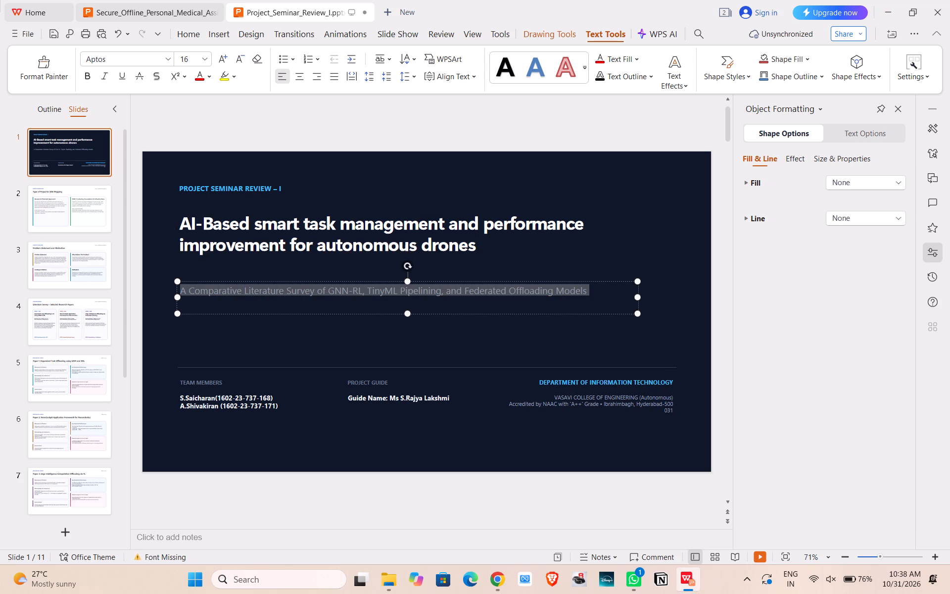
{"action": "left_click", "coordinate": [240, 330]}
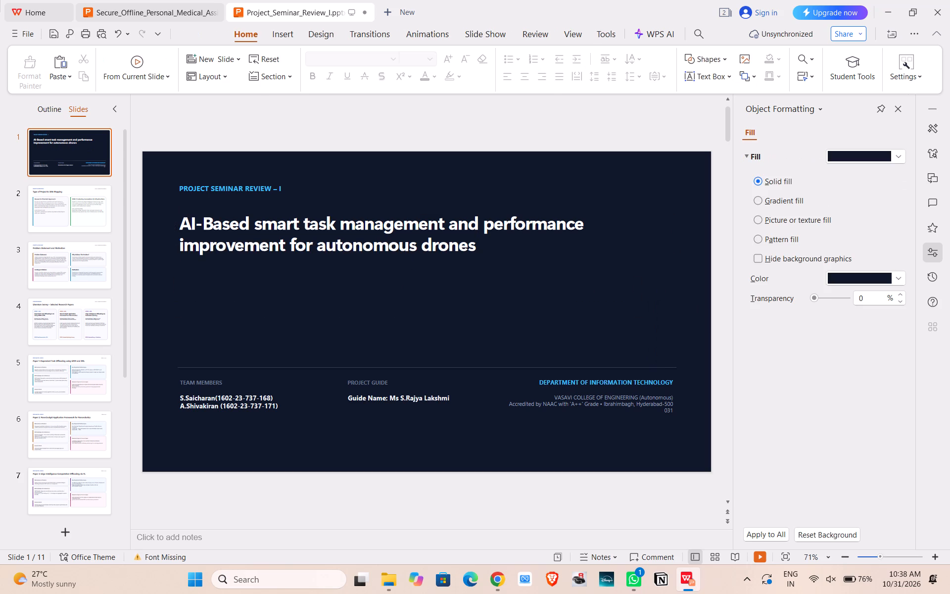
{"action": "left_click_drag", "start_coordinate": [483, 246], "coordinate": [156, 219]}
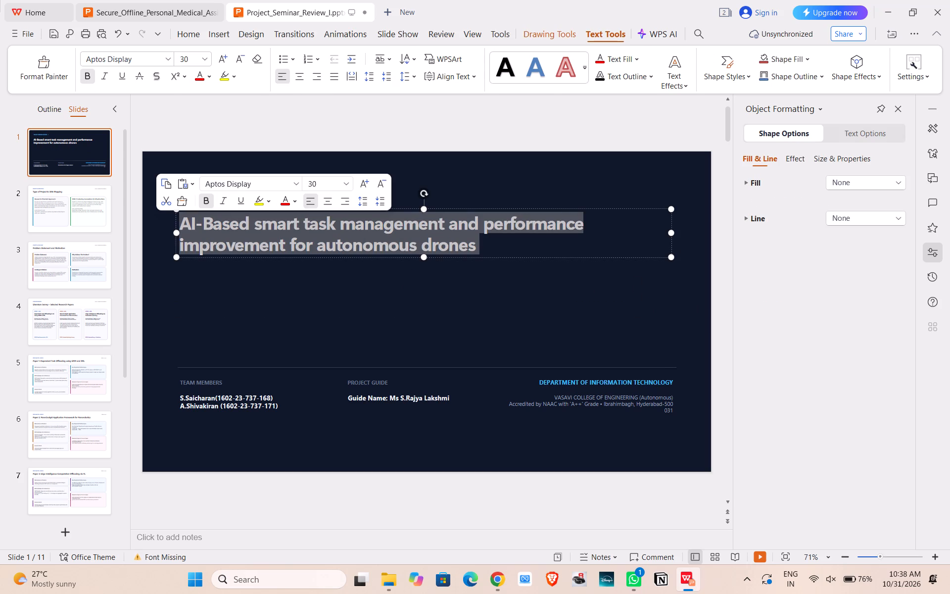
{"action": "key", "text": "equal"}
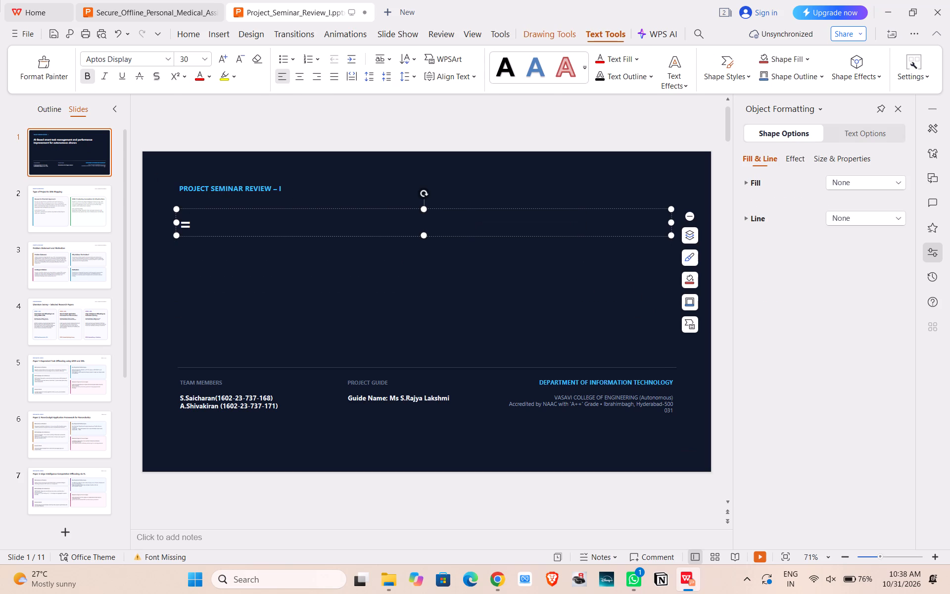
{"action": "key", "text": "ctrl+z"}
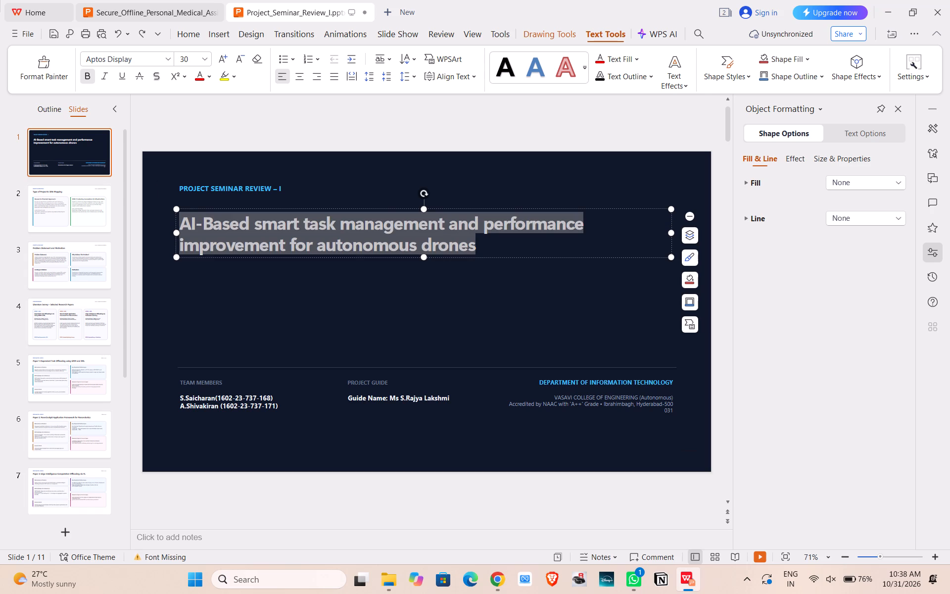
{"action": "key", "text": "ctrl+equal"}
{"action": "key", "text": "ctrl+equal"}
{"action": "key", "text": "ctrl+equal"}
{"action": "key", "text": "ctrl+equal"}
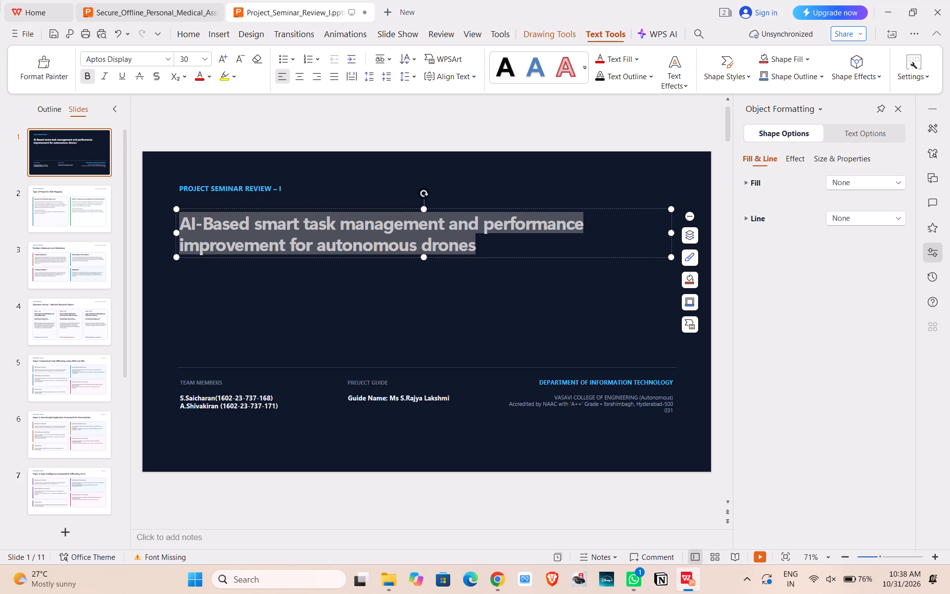
Extend the title text box down to just above the divider line and set the title's font size to 48.
{"action": "left_click_drag", "start_coordinate": [674, 255], "coordinate": [663, 351]}
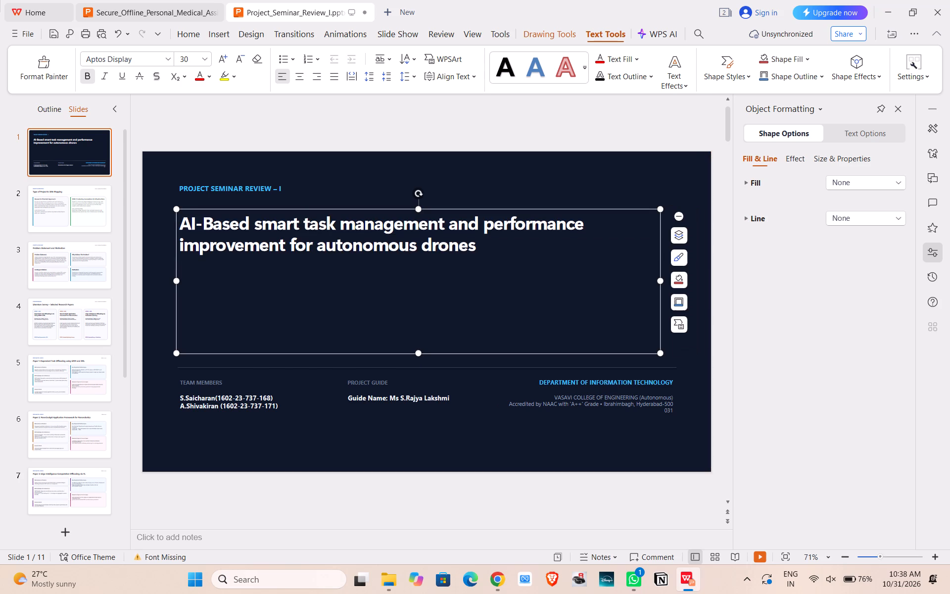
{"action": "left_click_drag", "start_coordinate": [478, 249], "coordinate": [136, 231]}
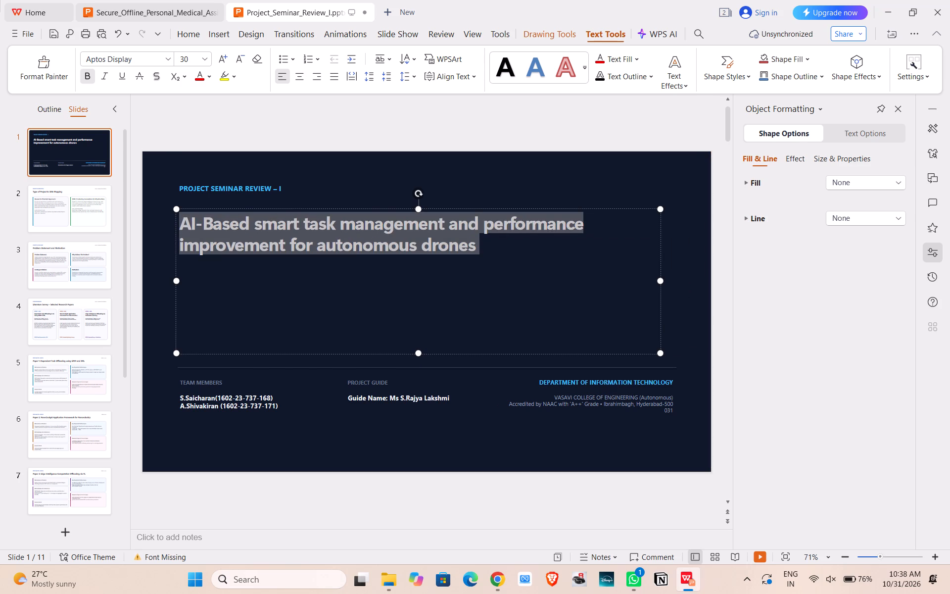
{"action": "left_click_drag", "start_coordinate": [136, 231], "coordinate": [135, 227]}
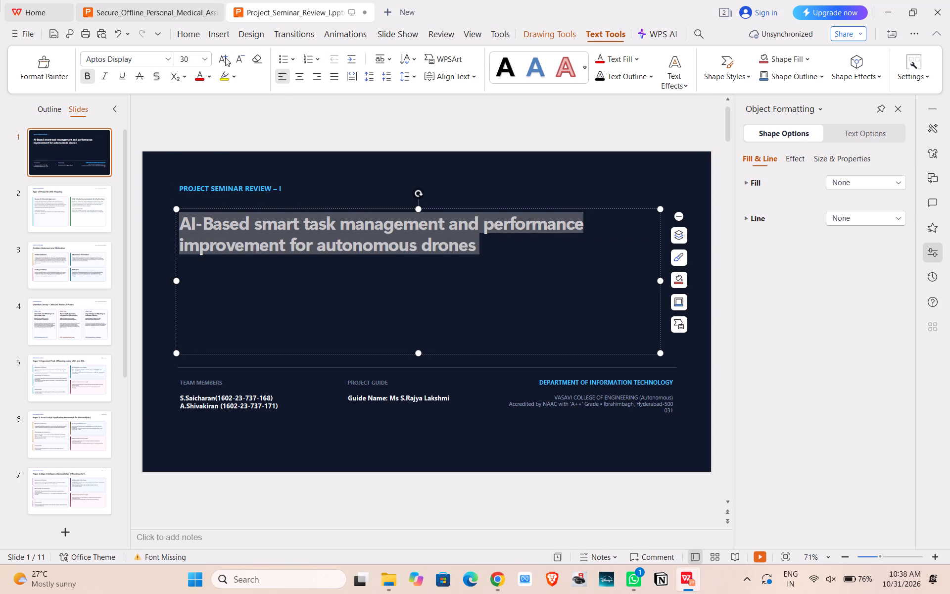
{"action": "triple_click", "coordinate": [225, 57]}
{"action": "triple_click", "coordinate": [225, 57]}
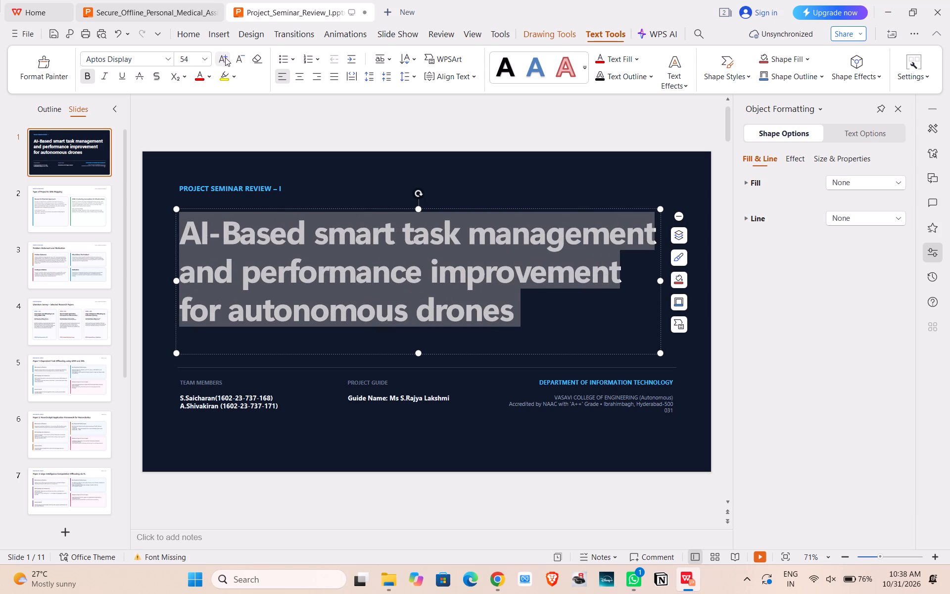
{"action": "left_click", "coordinate": [237, 59]}
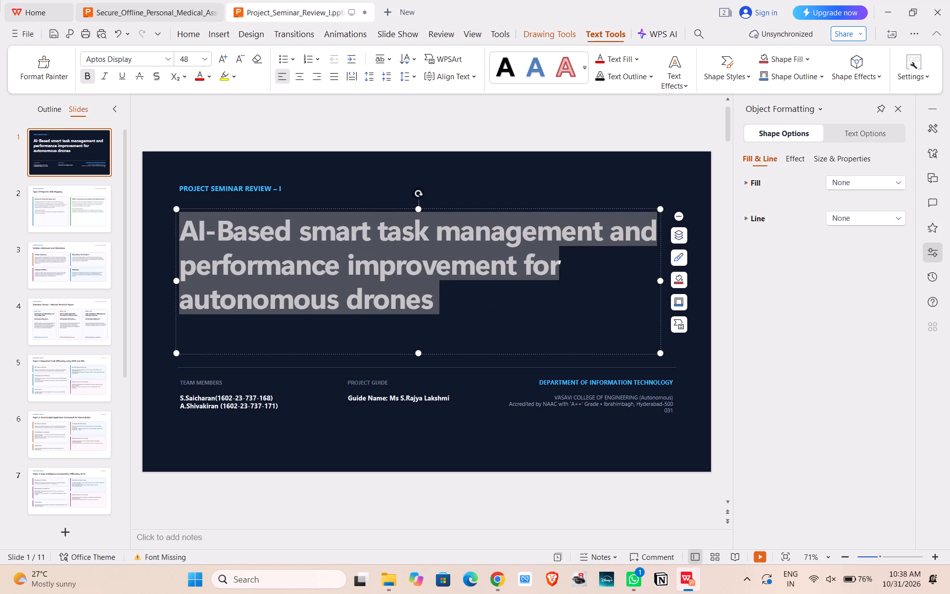
Shorten the title text box from its bottom edge so it ends just below the last title line.
{"action": "left_click_drag", "start_coordinate": [420, 352], "coordinate": [422, 325]}
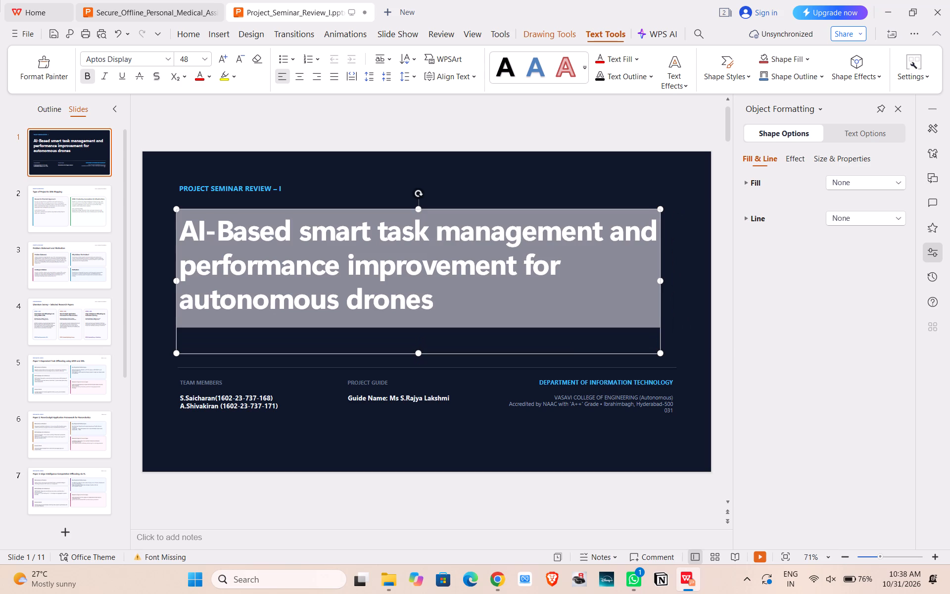
{"action": "left_click_drag", "start_coordinate": [422, 325], "coordinate": [422, 319]}
{"action": "left_click", "coordinate": [473, 441]}
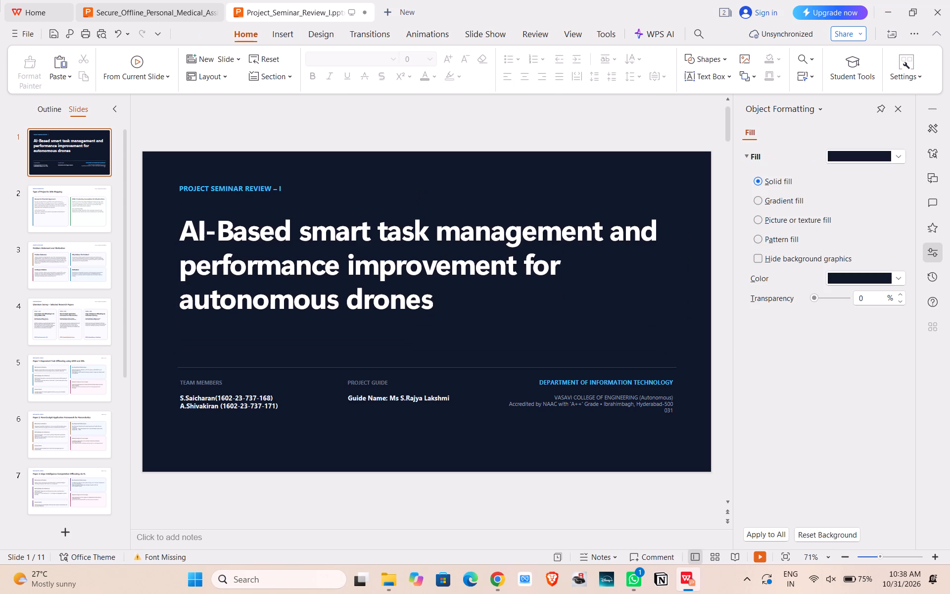
Set the team members' text to font size 24 and narrow its text box to clear the Project Guide column.
{"action": "left_click", "coordinate": [285, 406]}
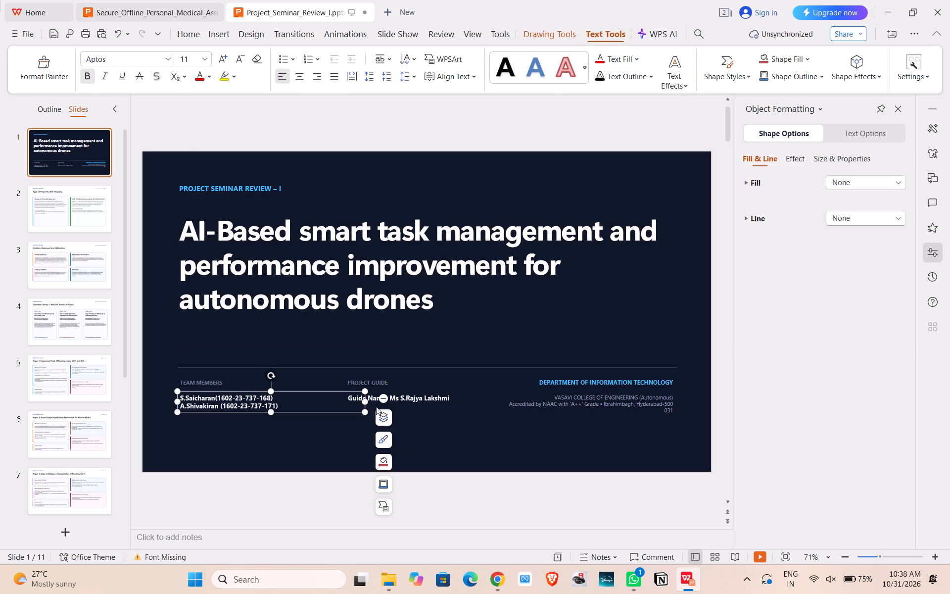
{"action": "left_click_drag", "start_coordinate": [366, 403], "coordinate": [307, 408]}
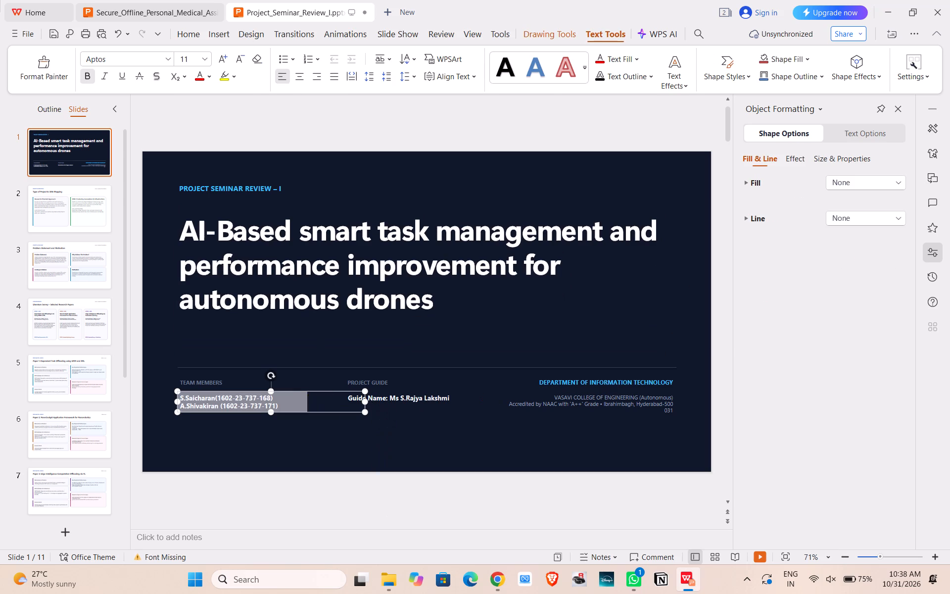
{"action": "left_click_drag", "start_coordinate": [307, 408], "coordinate": [291, 404]}
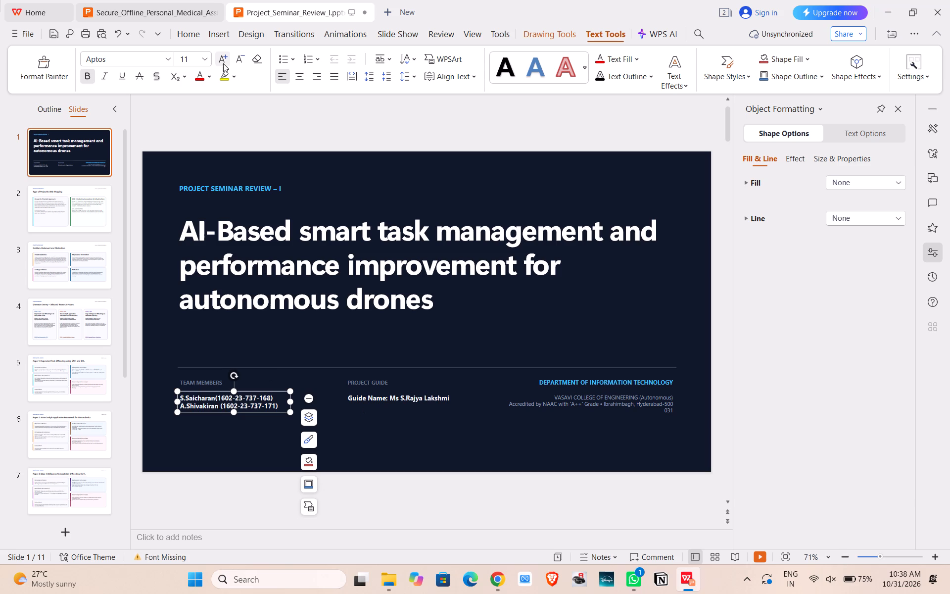
{"action": "left_click", "coordinate": [227, 61]}
{"action": "double_click", "coordinate": [227, 61]}
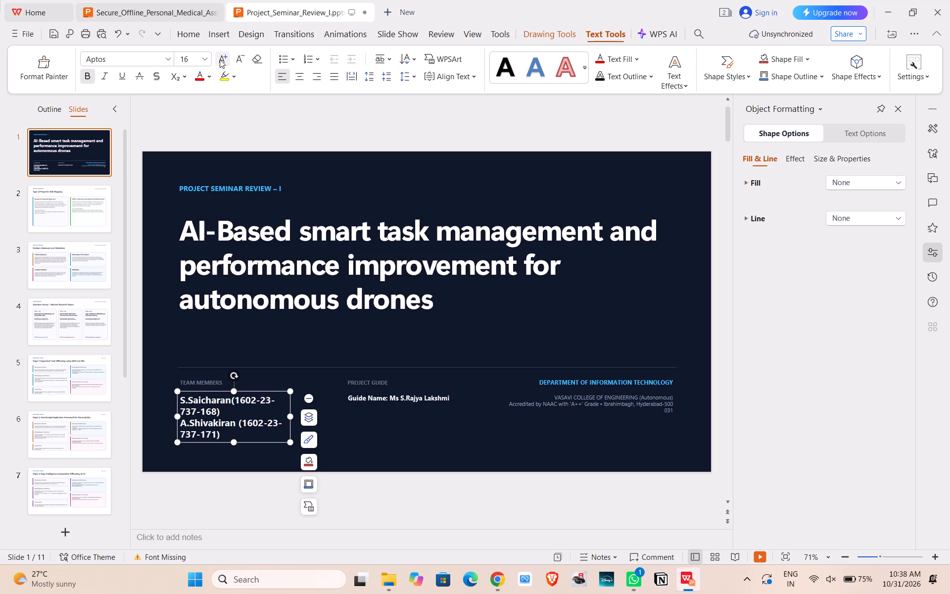
{"action": "left_click", "coordinate": [220, 59]}
{"action": "left_click", "coordinate": [220, 59]}
{"action": "left_click", "coordinate": [220, 59]}
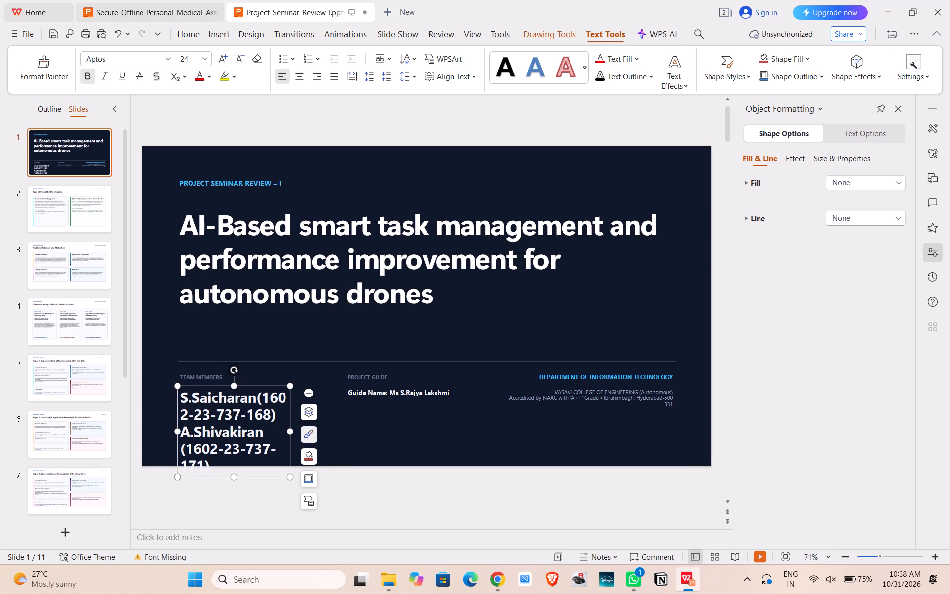
{"action": "left_click_drag", "start_coordinate": [289, 432], "coordinate": [334, 421]}
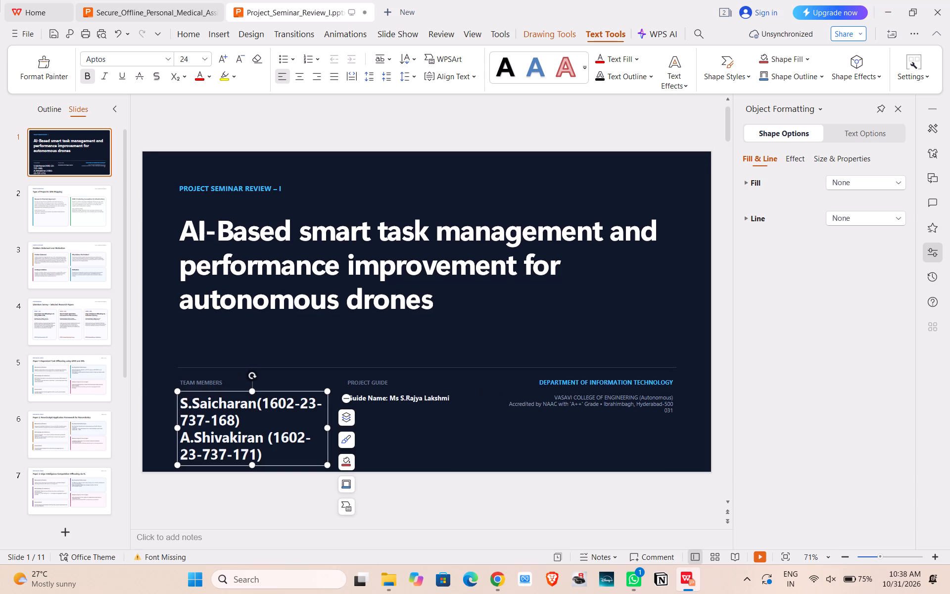
Break each team member's entry so the roll number sits on its own line below the name.
{"action": "left_click", "coordinate": [258, 406]}
{"action": "key", "text": "Return"}
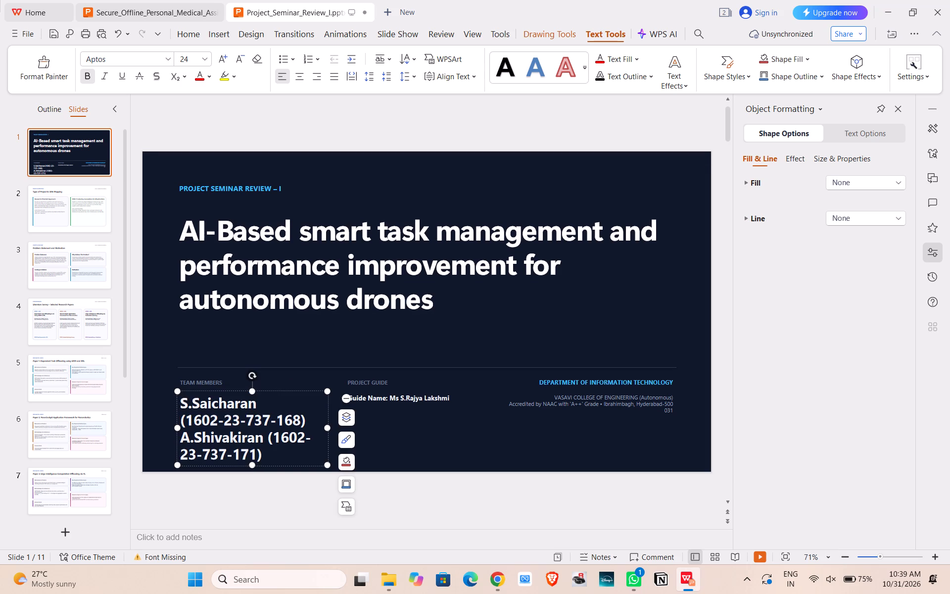
{"action": "left_click", "coordinate": [267, 439]}
{"action": "key", "text": "Return"}
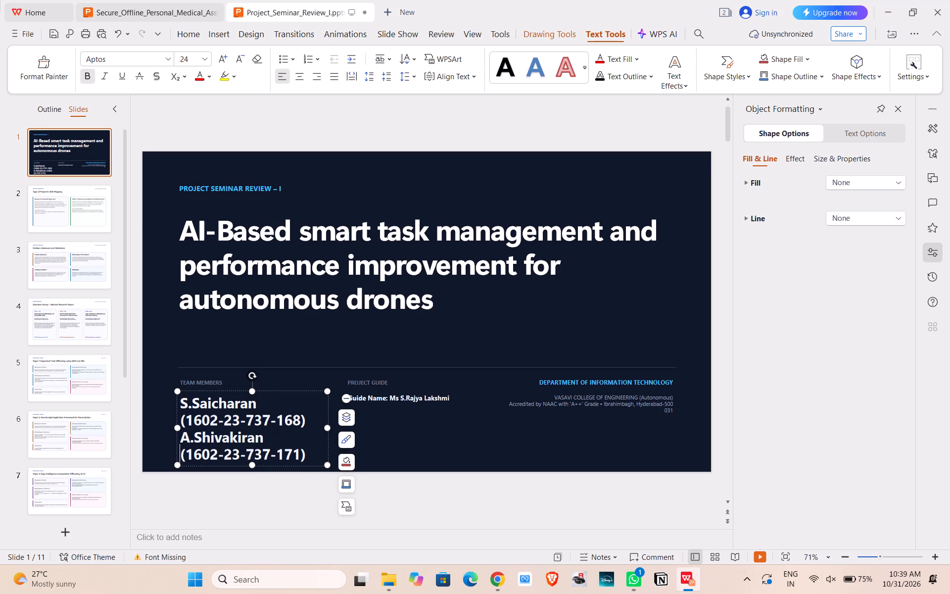
{"action": "left_click", "coordinate": [393, 452]}
Shrink the team members' text box from its lower corner and reduce its font size to 18.
{"action": "left_click", "coordinate": [251, 439]}
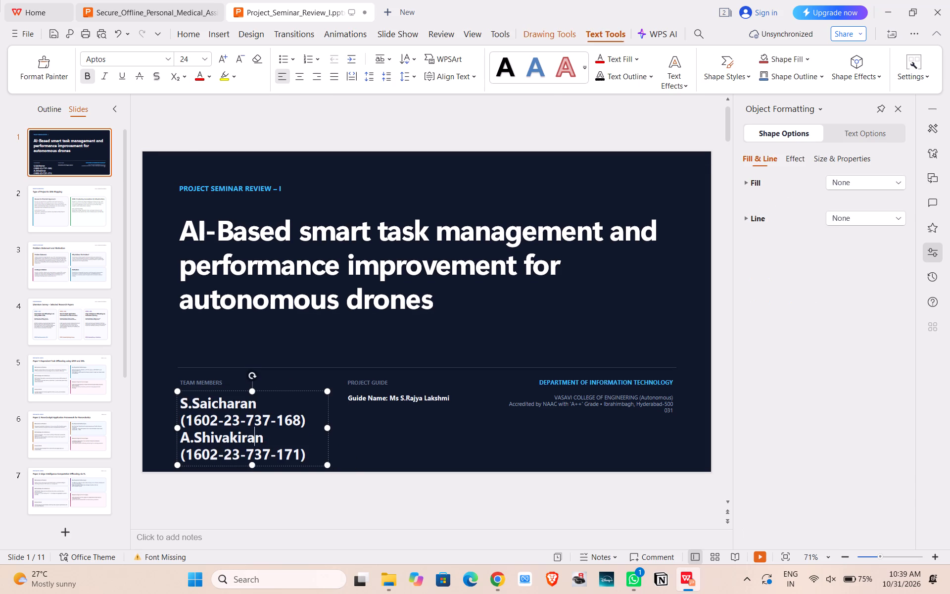
{"action": "left_click_drag", "start_coordinate": [326, 464], "coordinate": [307, 453]}
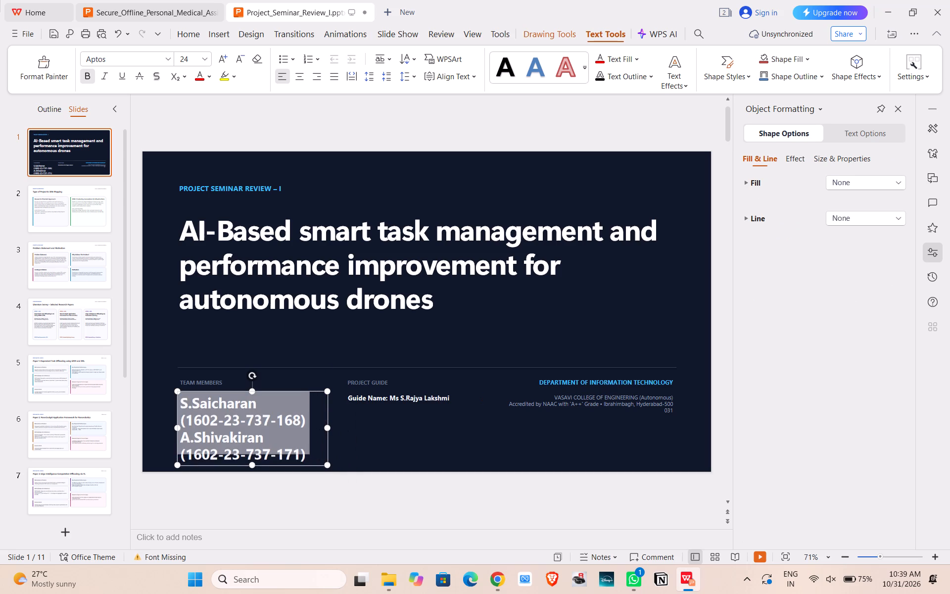
{"action": "left_click_drag", "start_coordinate": [307, 453], "coordinate": [306, 453]}
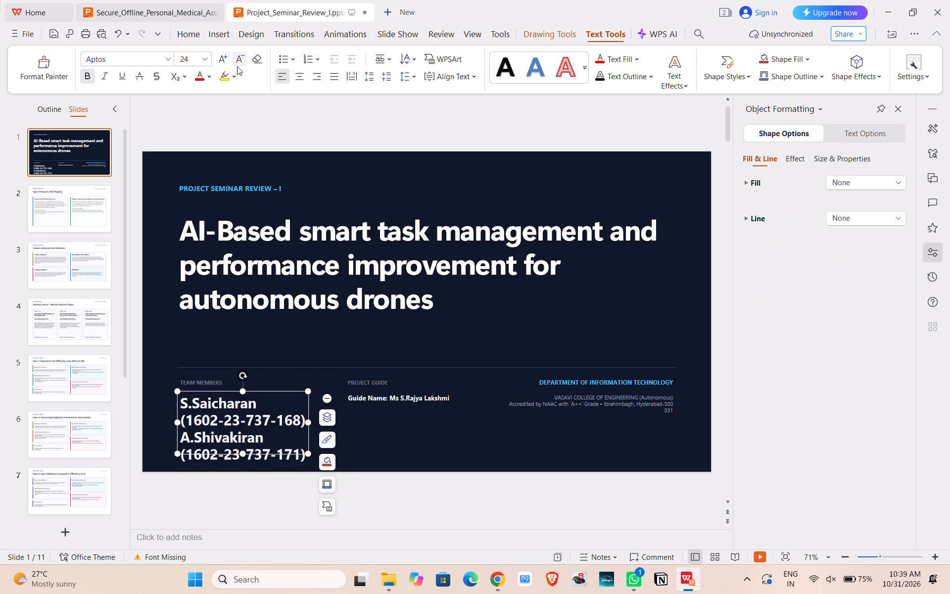
{"action": "left_click", "coordinate": [237, 65]}
{"action": "left_click", "coordinate": [237, 65]}
{"action": "left_click", "coordinate": [237, 65]}
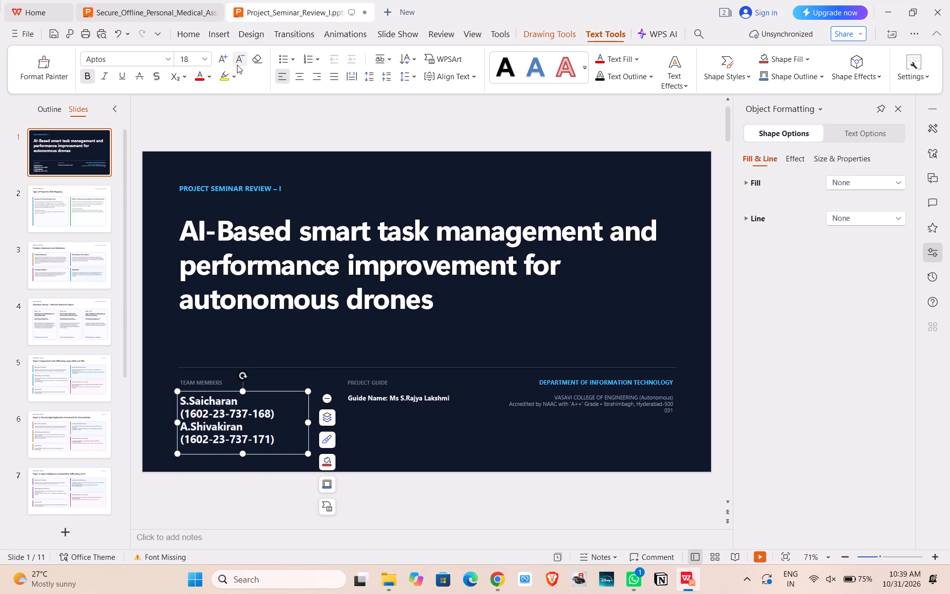
Reduce the team members' names and roll numbers to font size 14.
{"action": "left_click", "coordinate": [237, 65]}
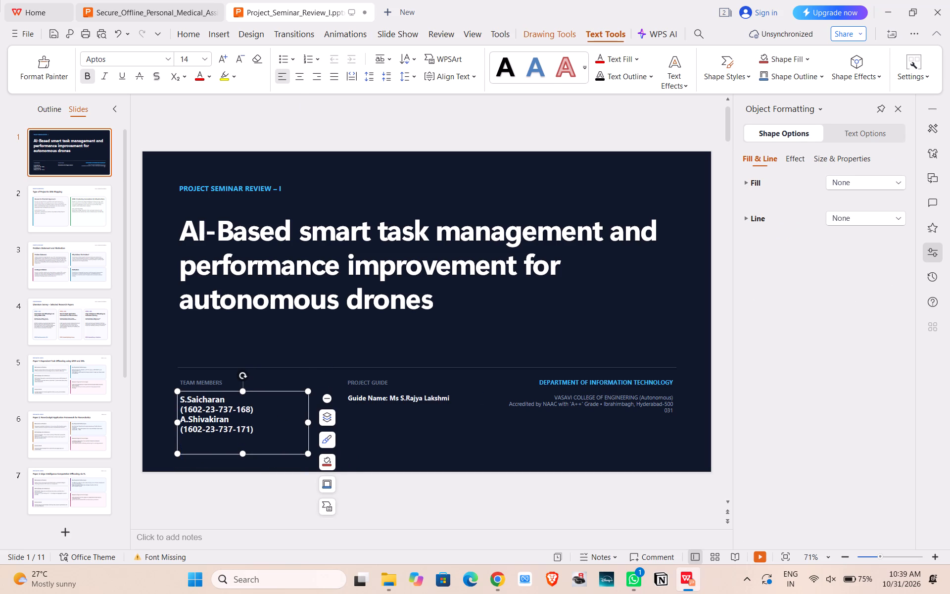
{"action": "left_click", "coordinate": [459, 448]}
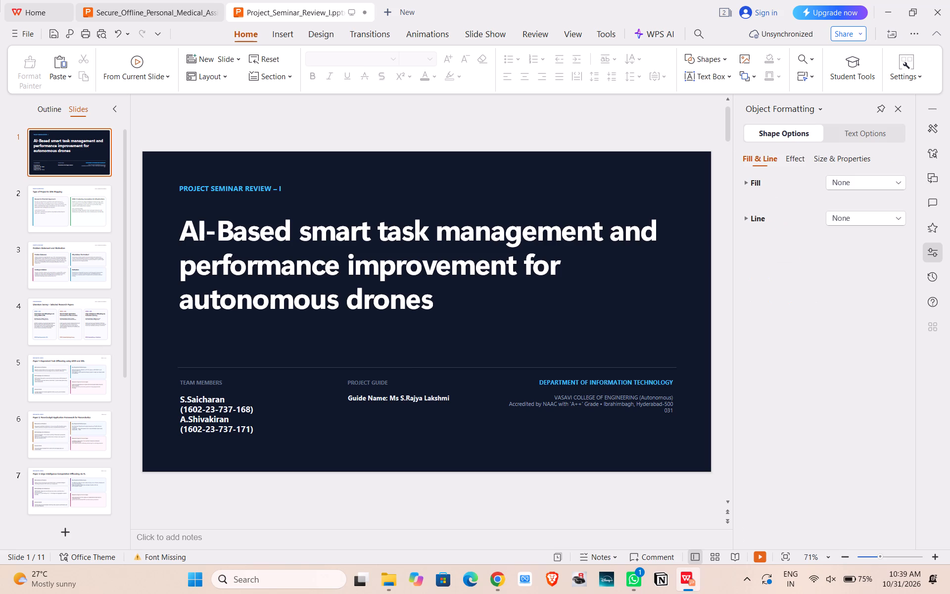
Break the guide entry so the guide's name sits on its own line below "Guide Name:".
{"action": "left_click", "coordinate": [386, 399]}
{"action": "left_click", "coordinate": [388, 396]}
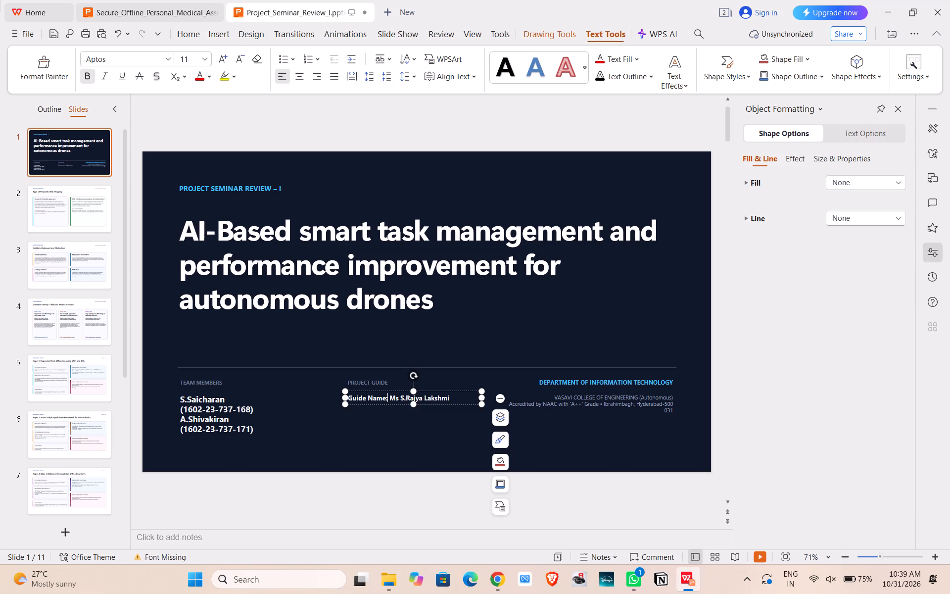
{"action": "key", "text": "Return"}
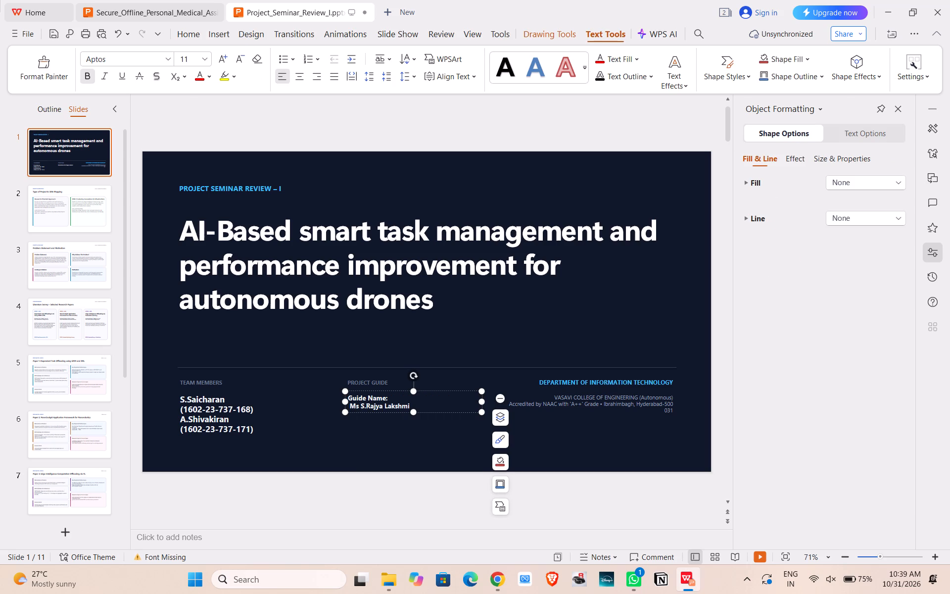
Set both lines of the guide name text to font size 16.
{"action": "left_click", "coordinate": [229, 56]}
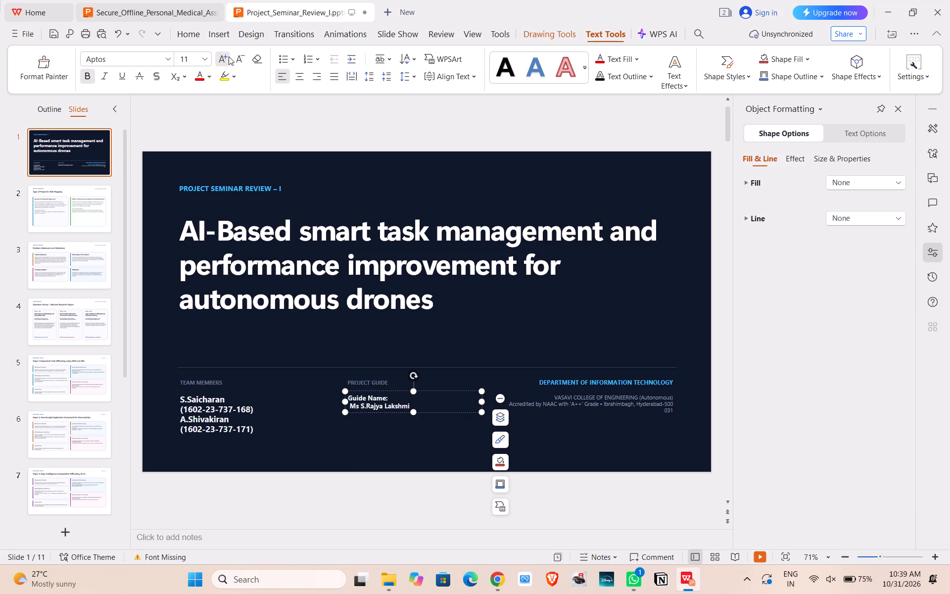
{"action": "double_click", "coordinate": [229, 56]}
{"action": "left_click", "coordinate": [223, 58]}
{"action": "triple_click", "coordinate": [415, 404]}
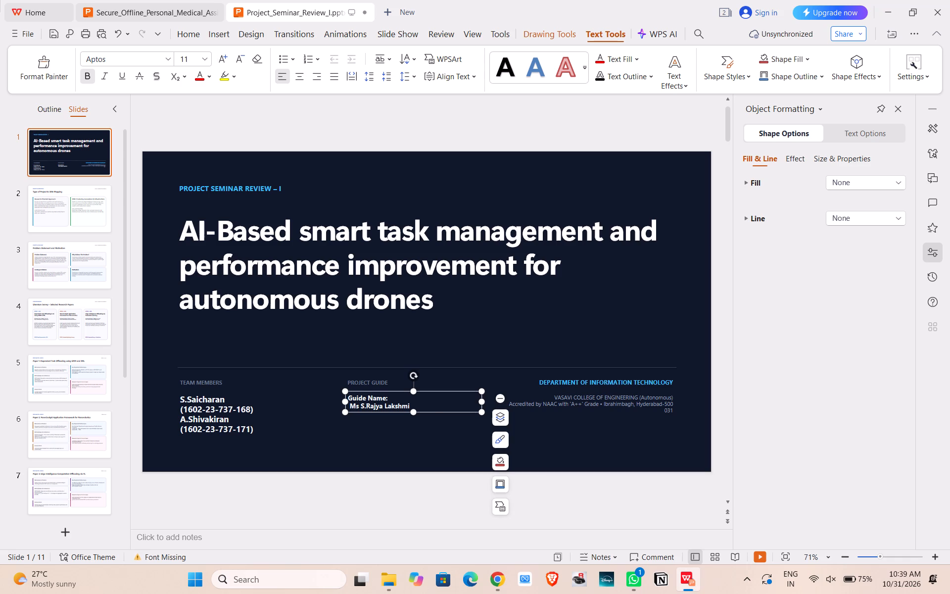
{"action": "left_click_drag", "start_coordinate": [409, 407], "coordinate": [338, 402]}
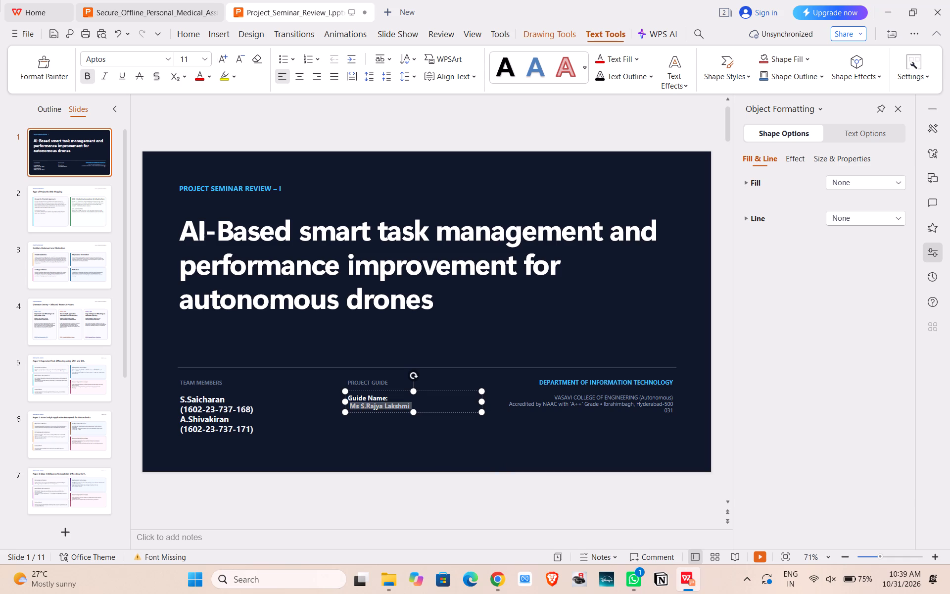
{"action": "left_click_drag", "start_coordinate": [338, 402], "coordinate": [333, 398]}
{"action": "left_click", "coordinate": [225, 55]}
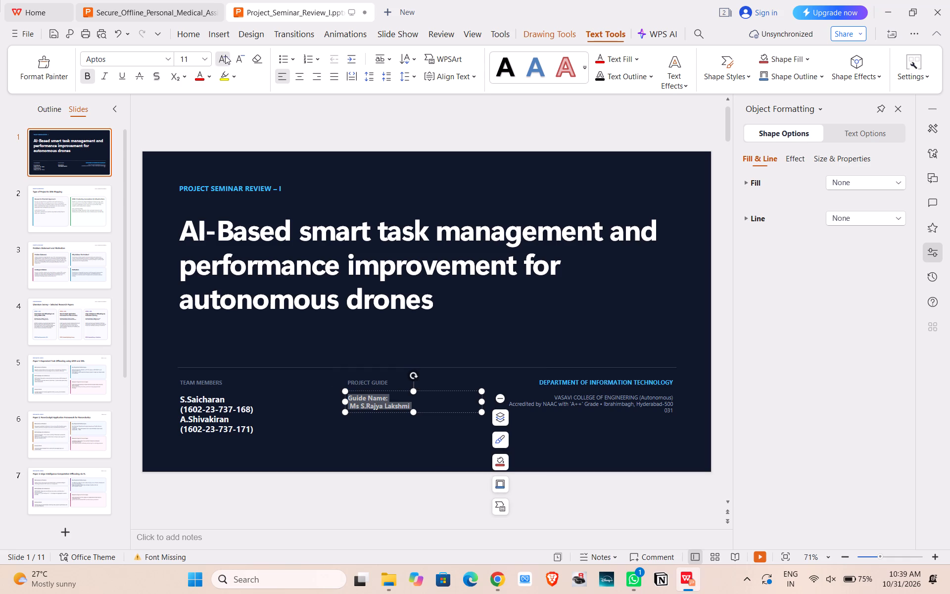
{"action": "triple_click", "coordinate": [225, 55]}
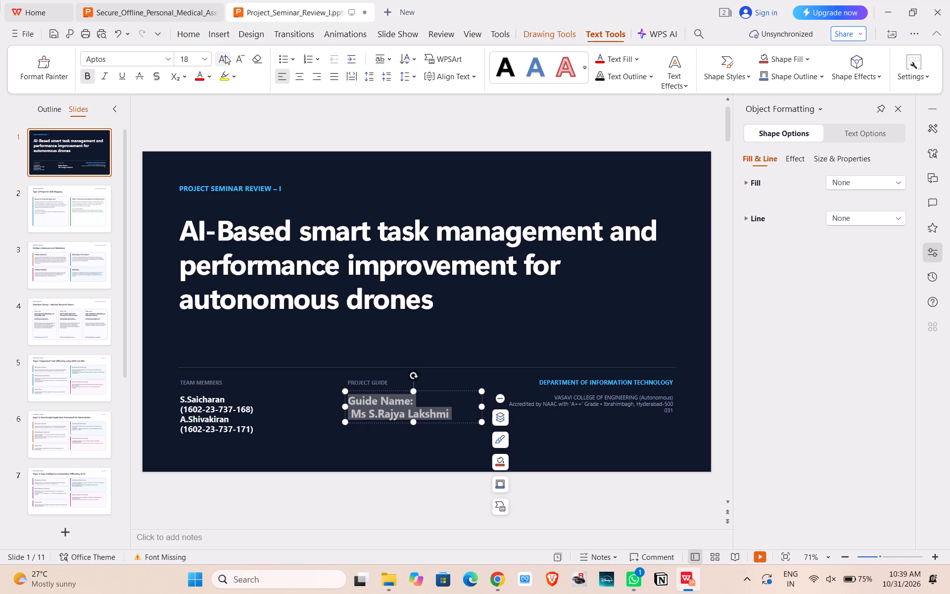
{"action": "left_click", "coordinate": [243, 59]}
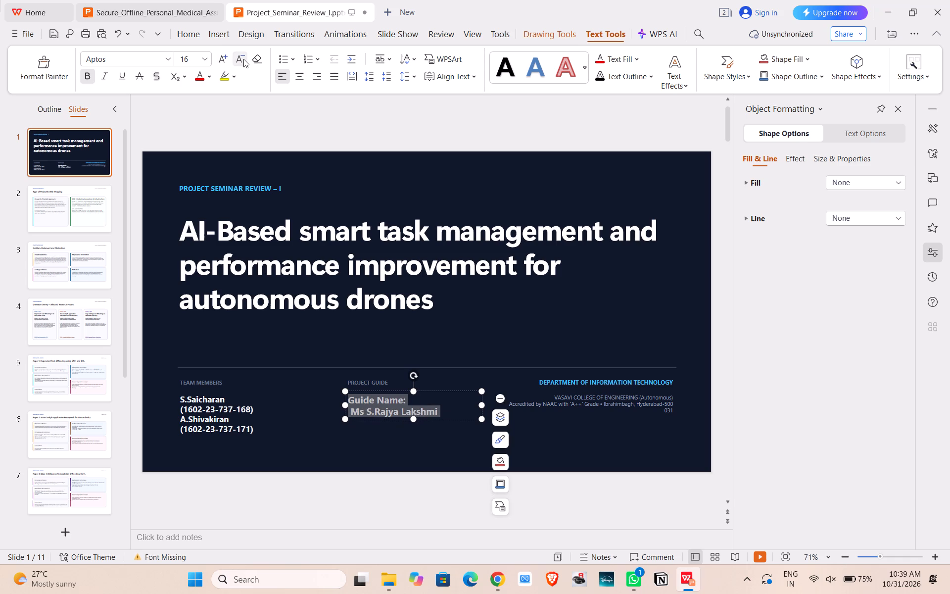
{"action": "left_click", "coordinate": [355, 469]}
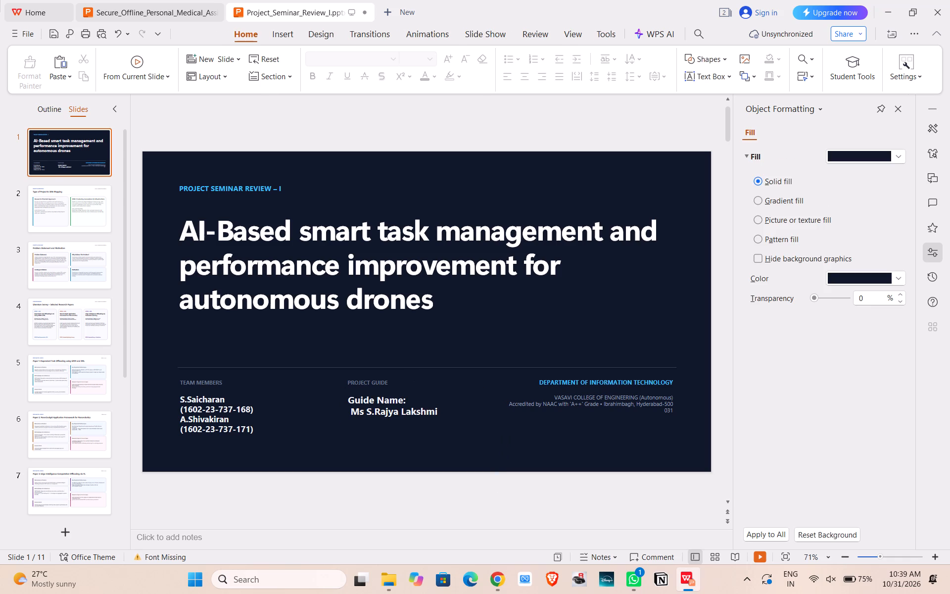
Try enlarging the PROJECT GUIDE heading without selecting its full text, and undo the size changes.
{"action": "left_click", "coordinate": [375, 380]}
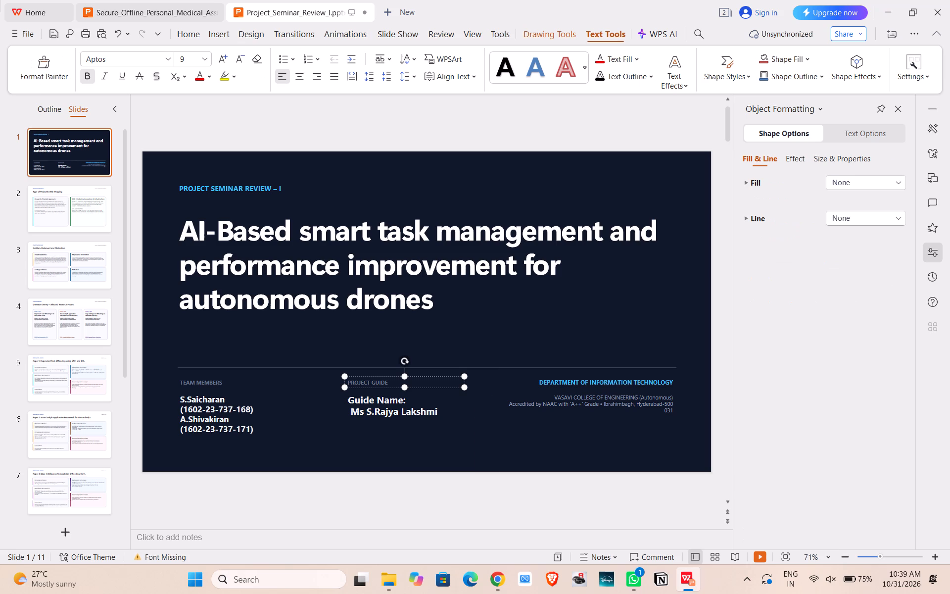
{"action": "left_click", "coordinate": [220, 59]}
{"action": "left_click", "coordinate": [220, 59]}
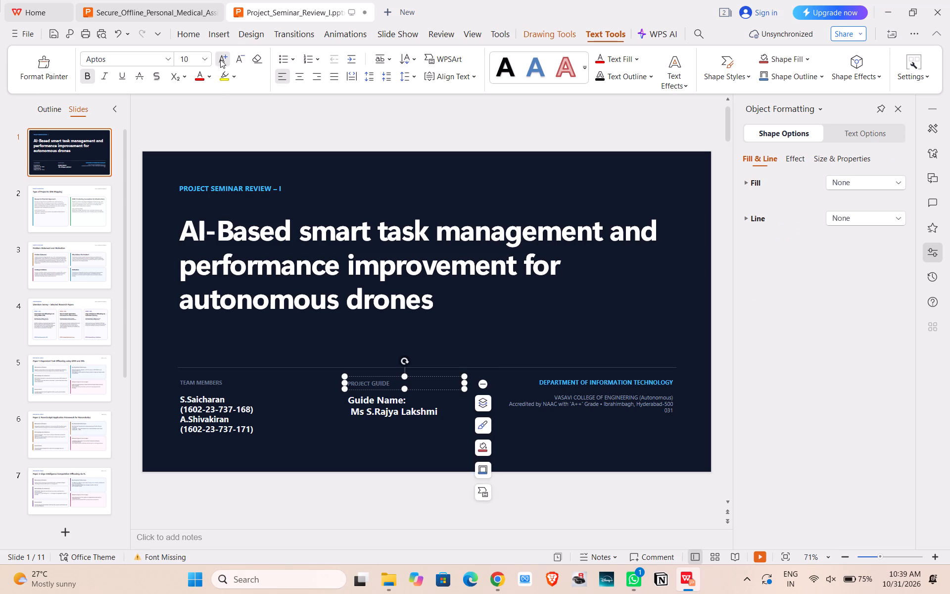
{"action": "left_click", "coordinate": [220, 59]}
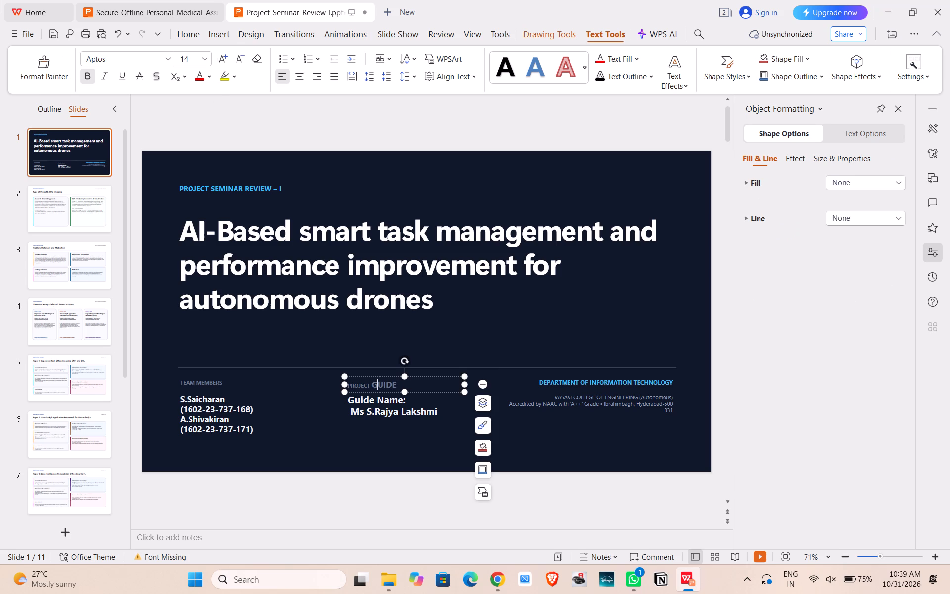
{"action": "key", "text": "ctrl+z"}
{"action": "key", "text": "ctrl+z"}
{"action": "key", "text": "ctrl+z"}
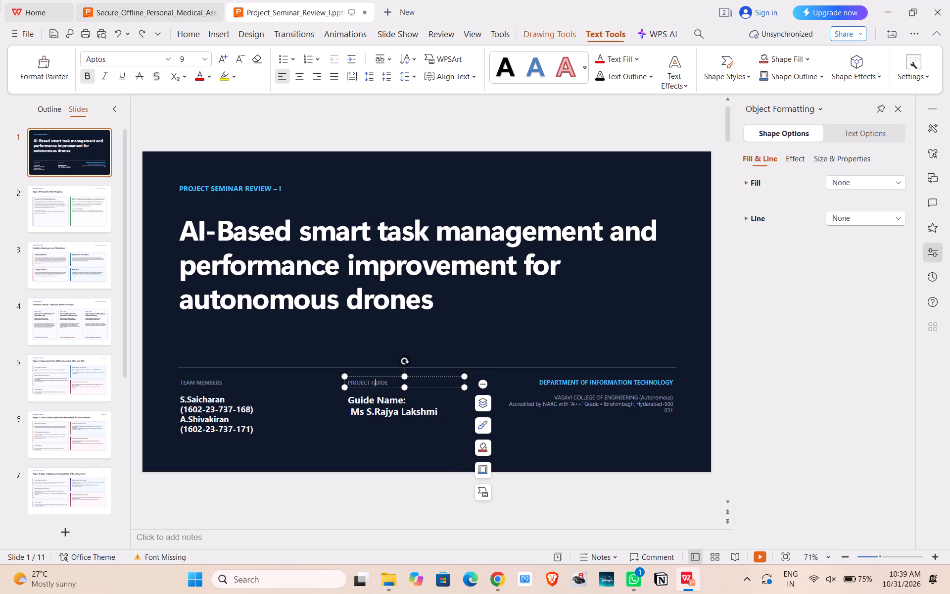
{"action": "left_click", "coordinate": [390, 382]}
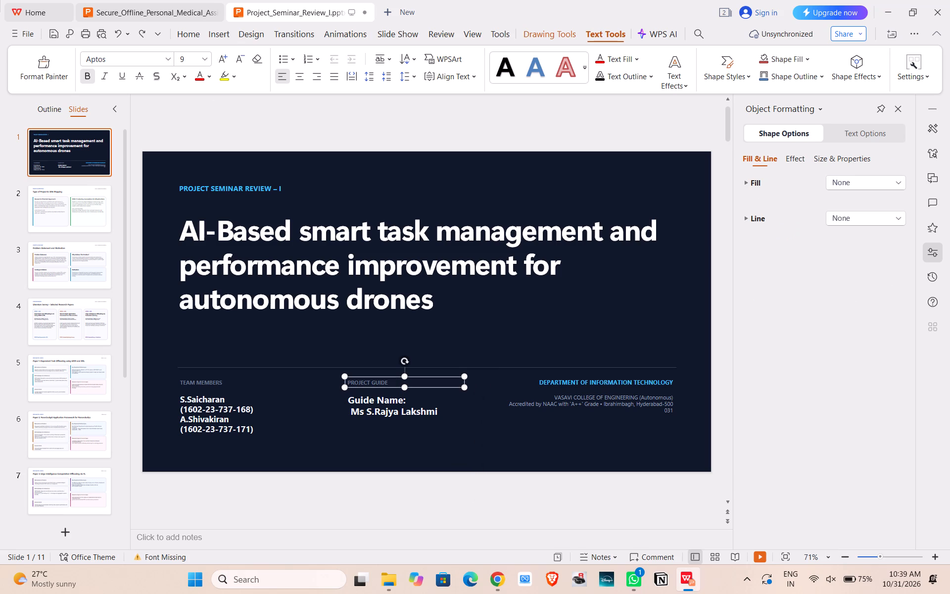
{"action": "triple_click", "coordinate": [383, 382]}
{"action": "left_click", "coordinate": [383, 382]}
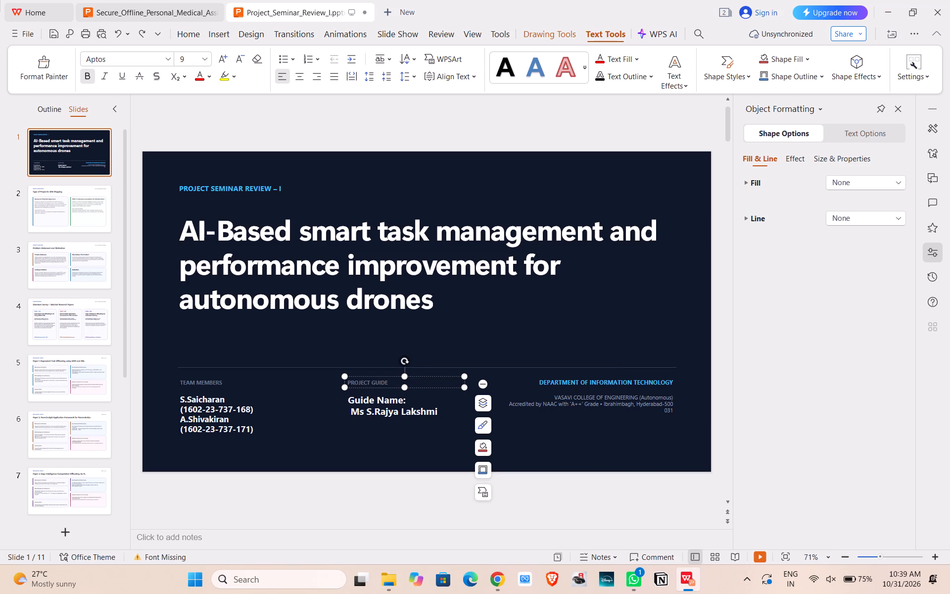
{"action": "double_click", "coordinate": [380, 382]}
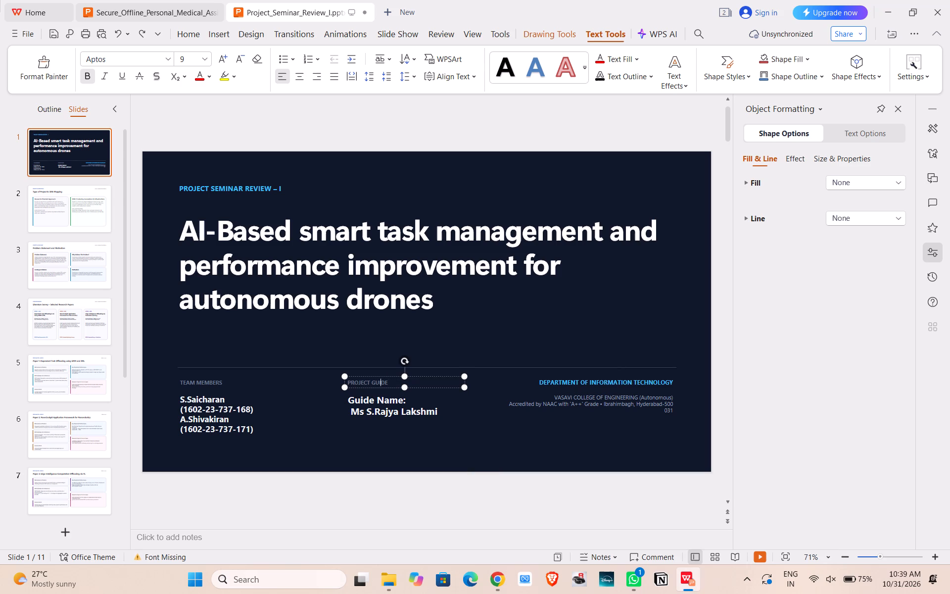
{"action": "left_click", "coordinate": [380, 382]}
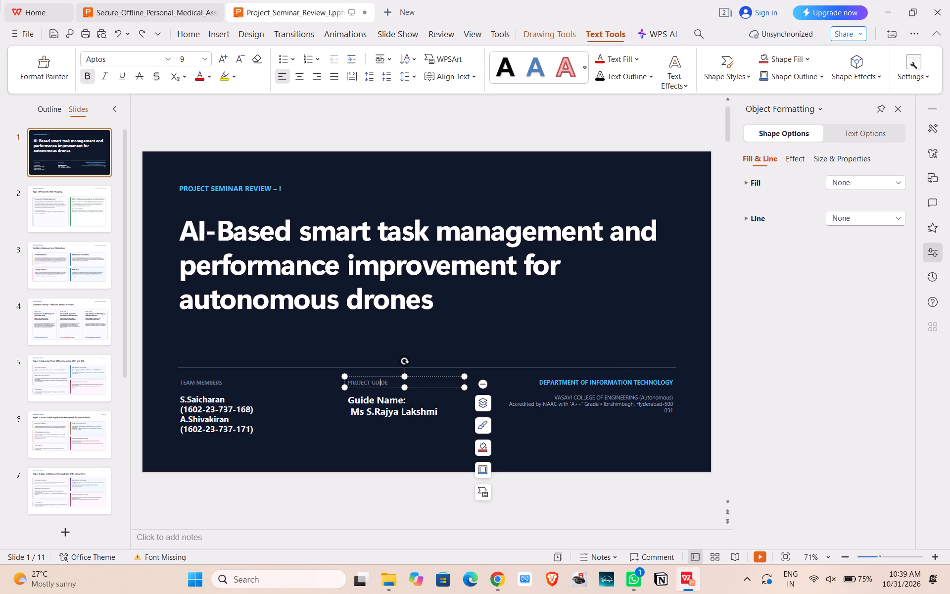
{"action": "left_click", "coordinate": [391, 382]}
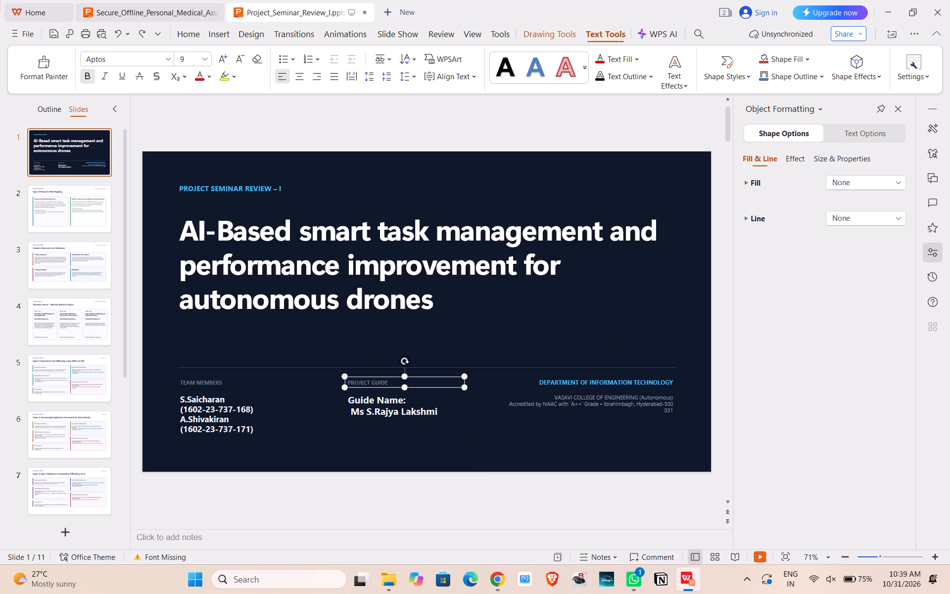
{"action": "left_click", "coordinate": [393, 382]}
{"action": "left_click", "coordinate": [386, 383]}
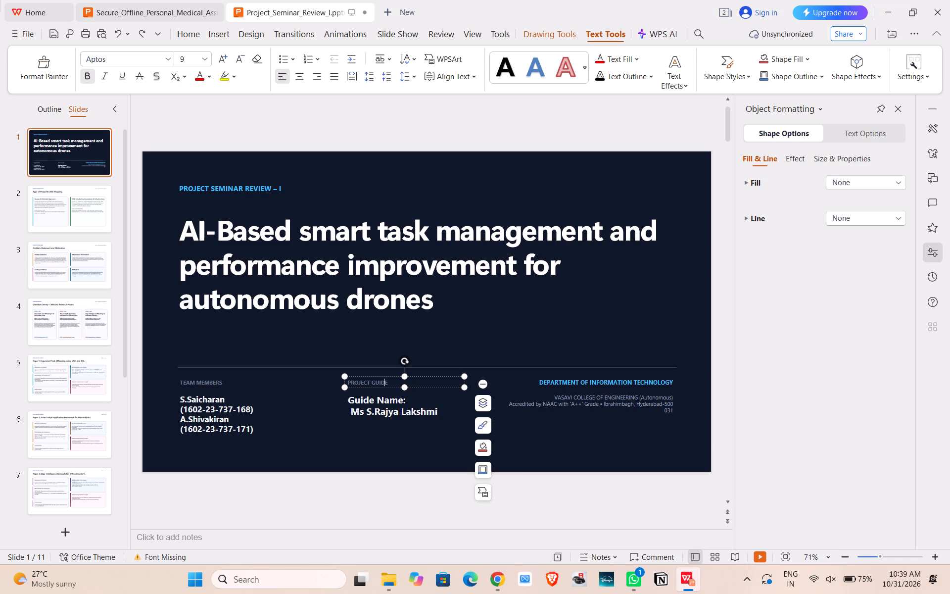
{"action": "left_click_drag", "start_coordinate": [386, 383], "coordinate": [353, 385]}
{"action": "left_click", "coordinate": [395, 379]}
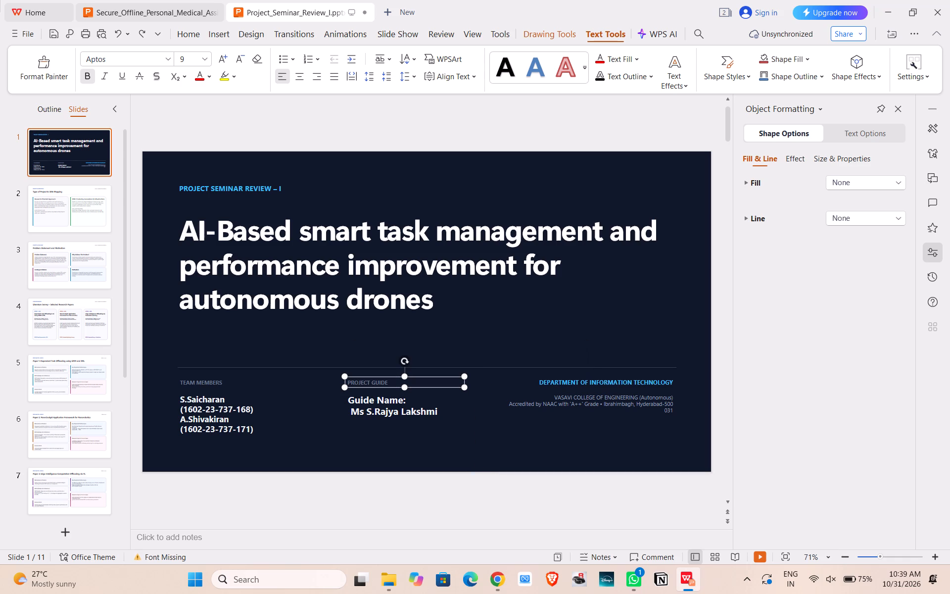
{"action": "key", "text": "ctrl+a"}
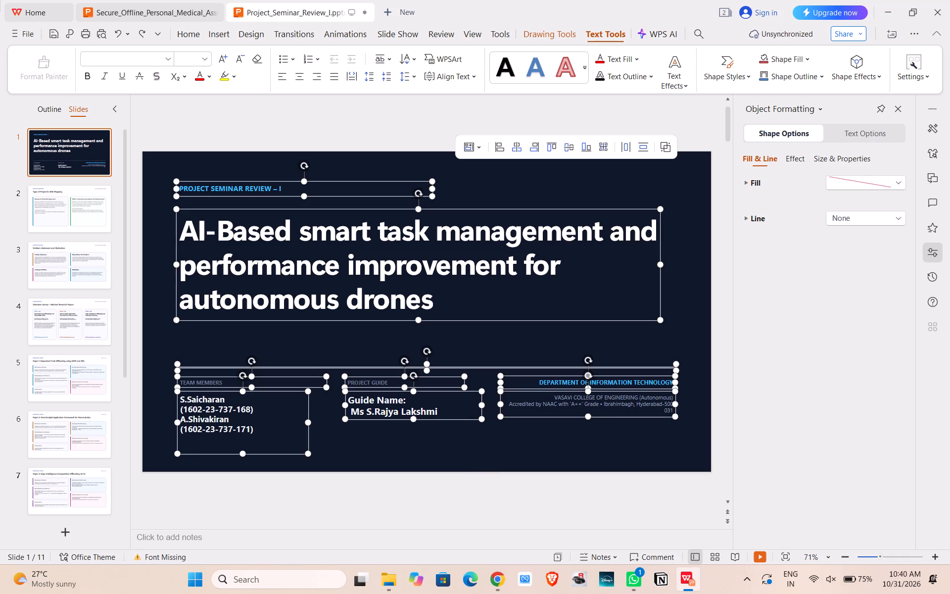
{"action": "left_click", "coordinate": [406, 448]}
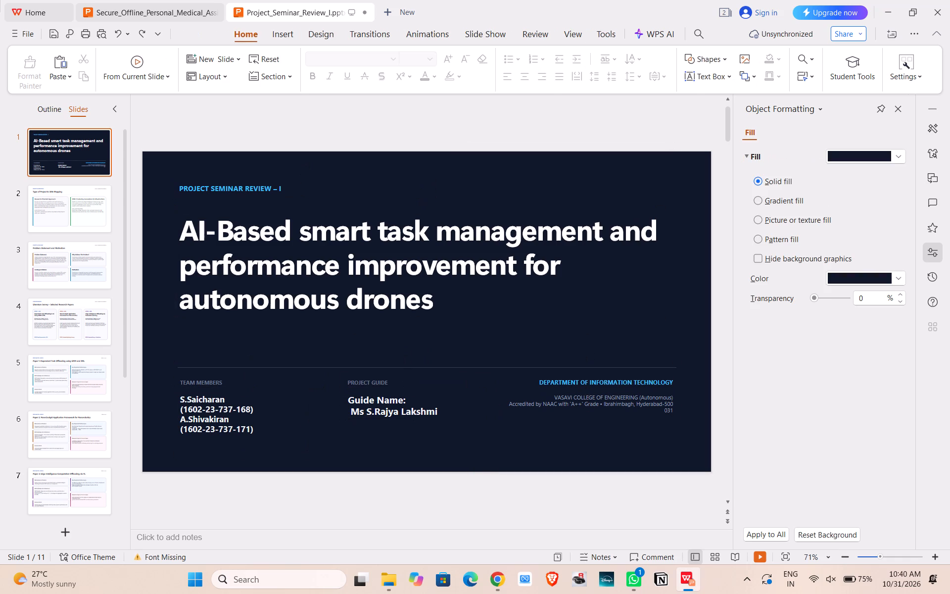
Set the whole PROJECT GUIDE heading to font size 16.
{"action": "left_click", "coordinate": [388, 382]}
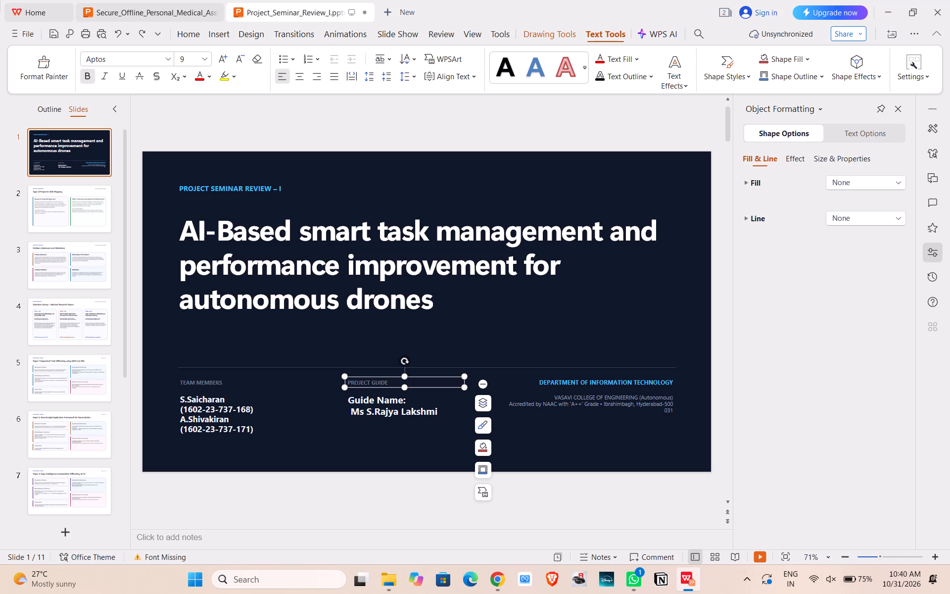
{"action": "left_click_drag", "start_coordinate": [384, 381], "coordinate": [367, 381]}
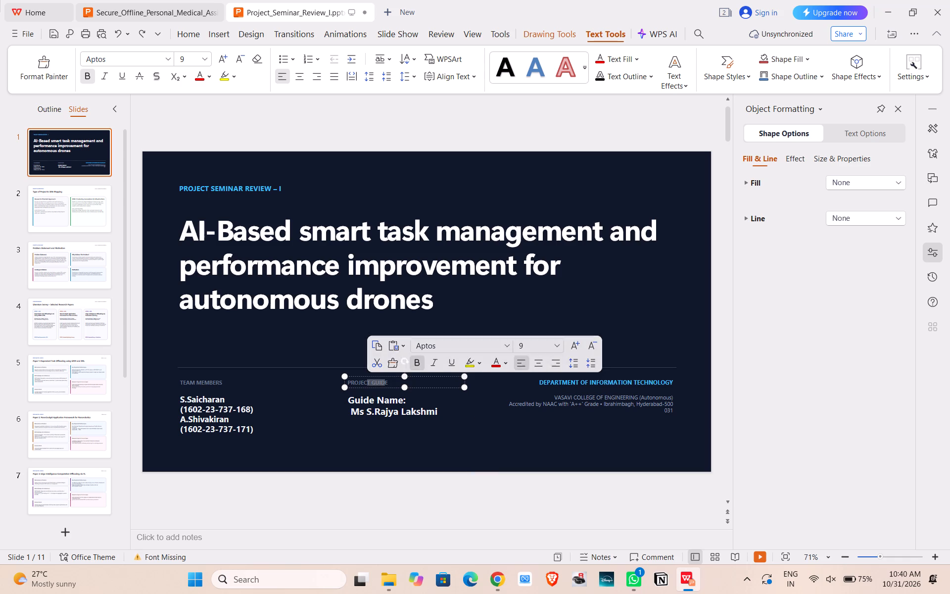
{"action": "left_click_drag", "start_coordinate": [348, 384], "coordinate": [395, 384]}
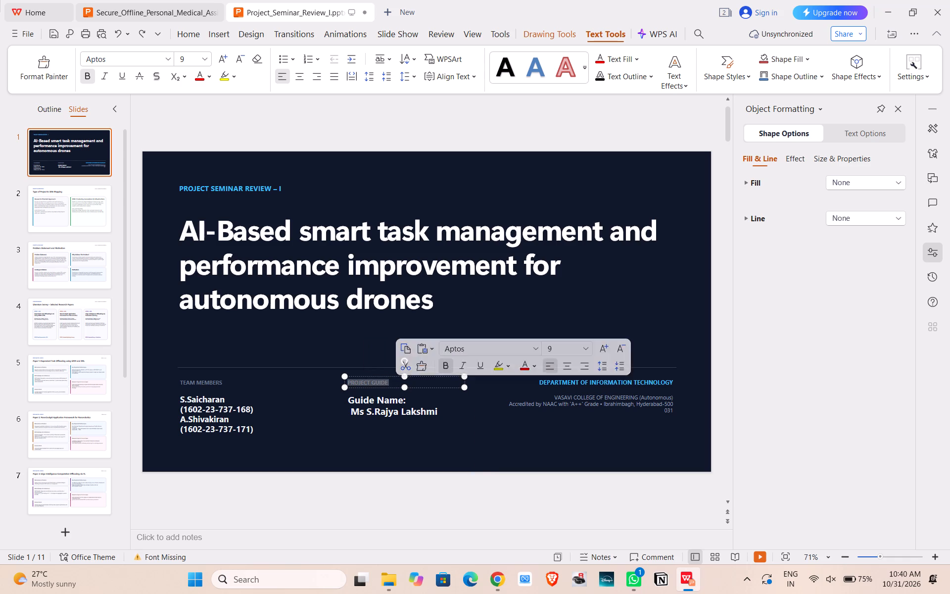
{"action": "triple_click", "coordinate": [220, 63]}
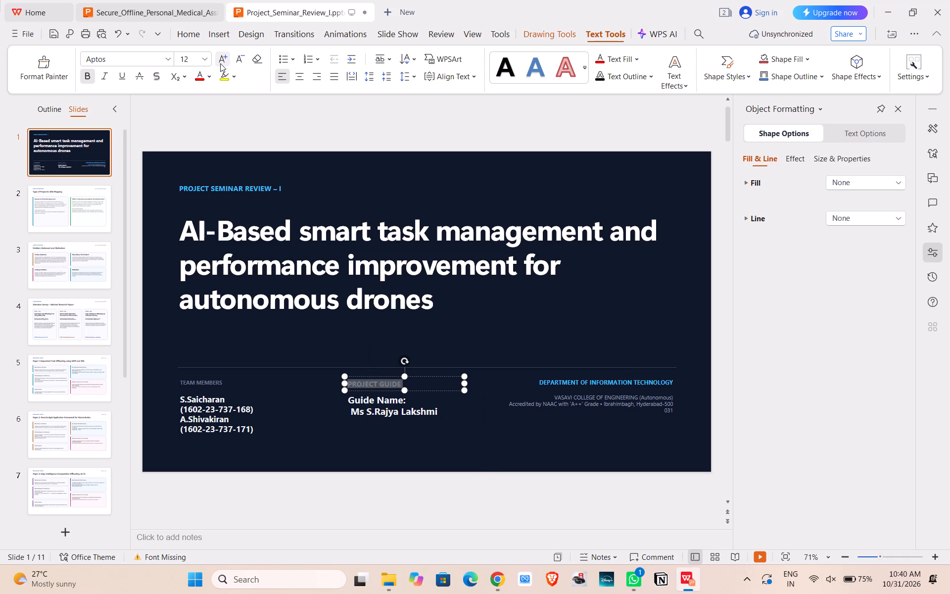
{"action": "left_click", "coordinate": [220, 63]}
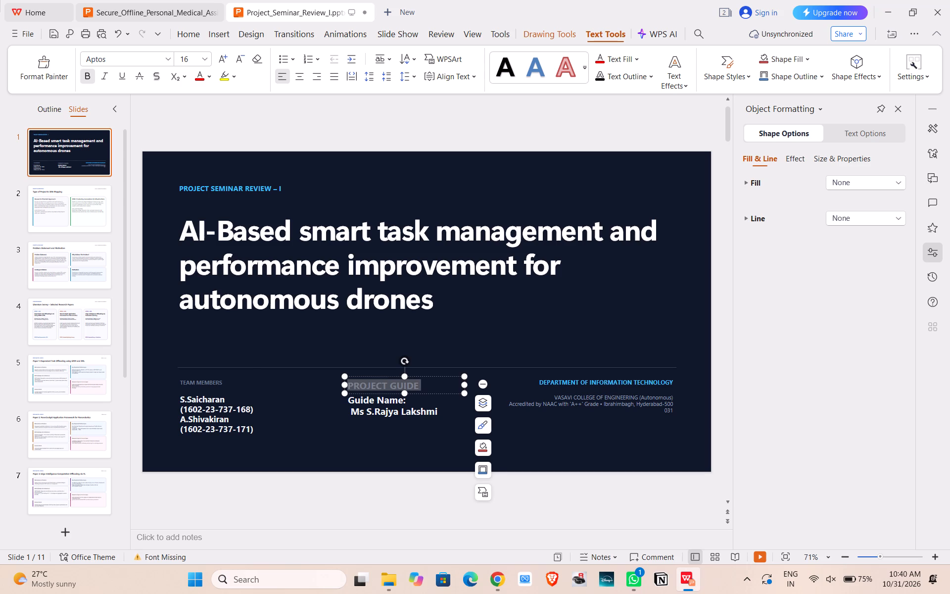
Enlarge the whole TEAM MEMBERS heading to nearly the size of the PROJECT GUIDE heading.
{"action": "left_click", "coordinate": [209, 382]}
{"action": "left_click_drag", "start_coordinate": [181, 381], "coordinate": [196, 380]}
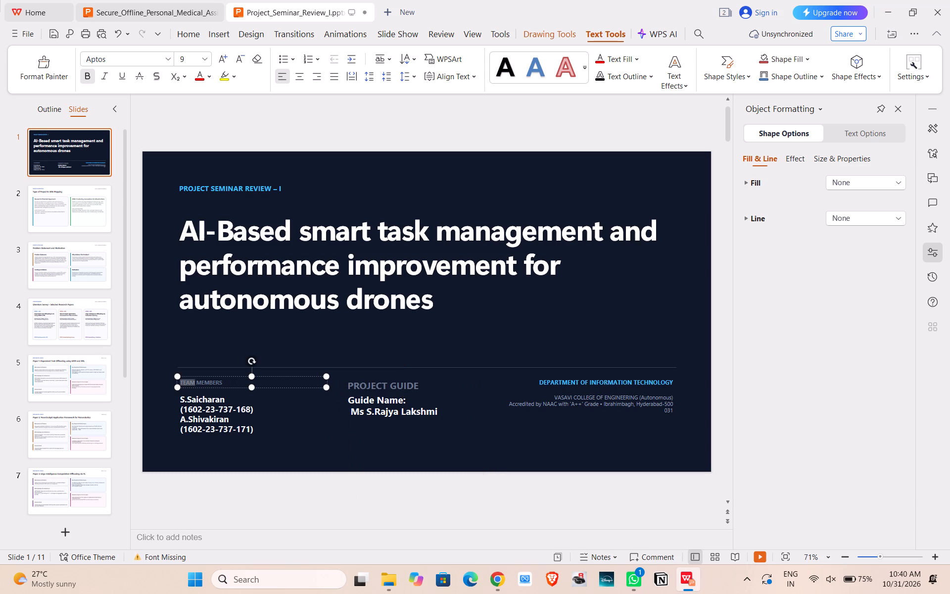
{"action": "left_click_drag", "start_coordinate": [196, 380], "coordinate": [227, 381]}
{"action": "triple_click", "coordinate": [225, 57]}
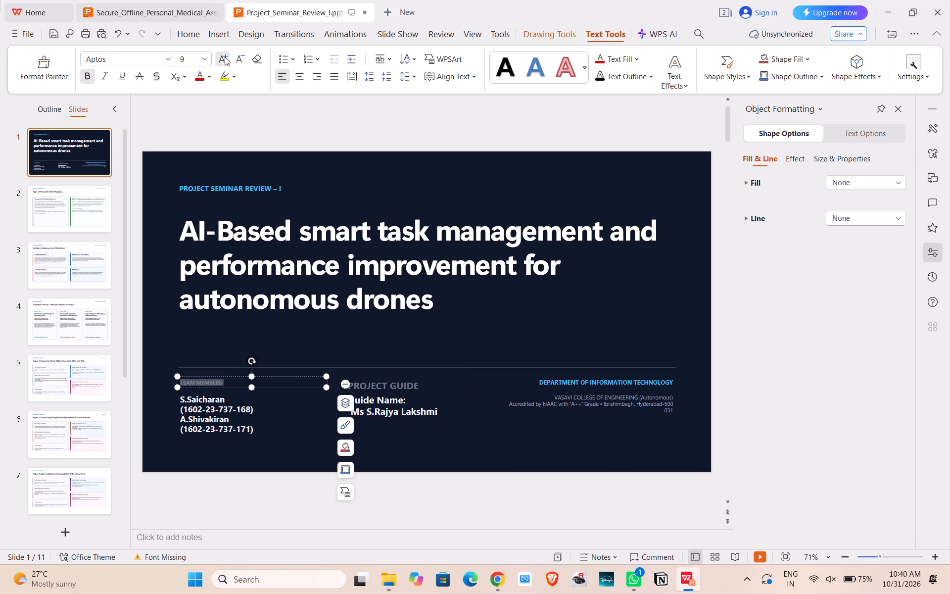
{"action": "left_click", "coordinate": [435, 491]}
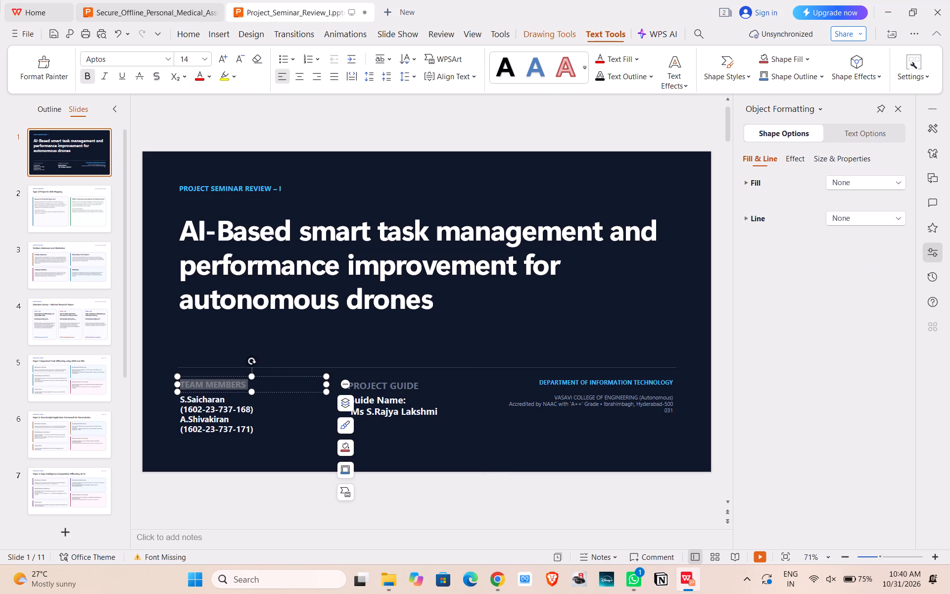
Set the DEPARTMENT OF INFORMATION TECHNOLOGY heading to font size 12 so it stays on one line.
{"action": "left_click", "coordinate": [538, 382]}
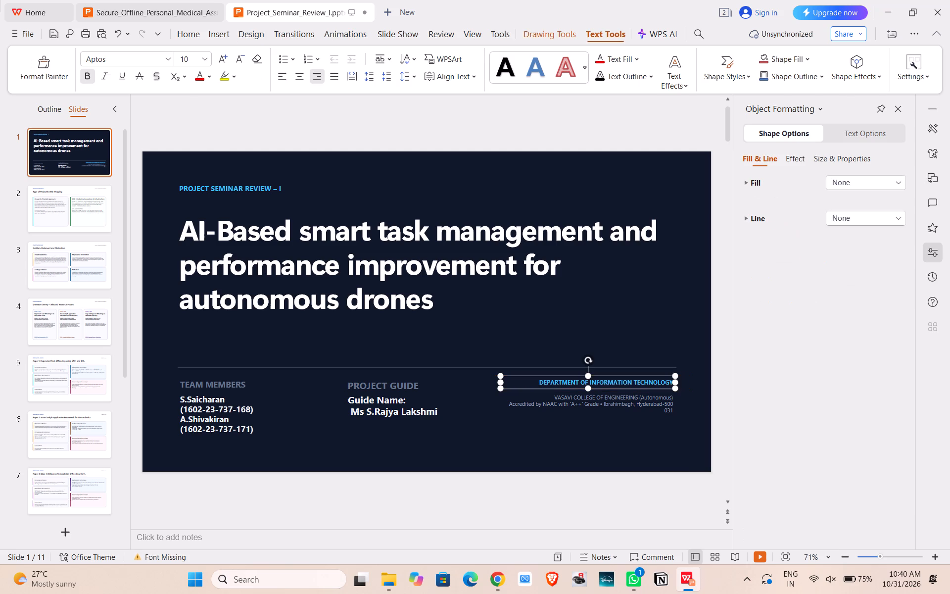
{"action": "left_click_drag", "start_coordinate": [539, 382], "coordinate": [683, 379]}
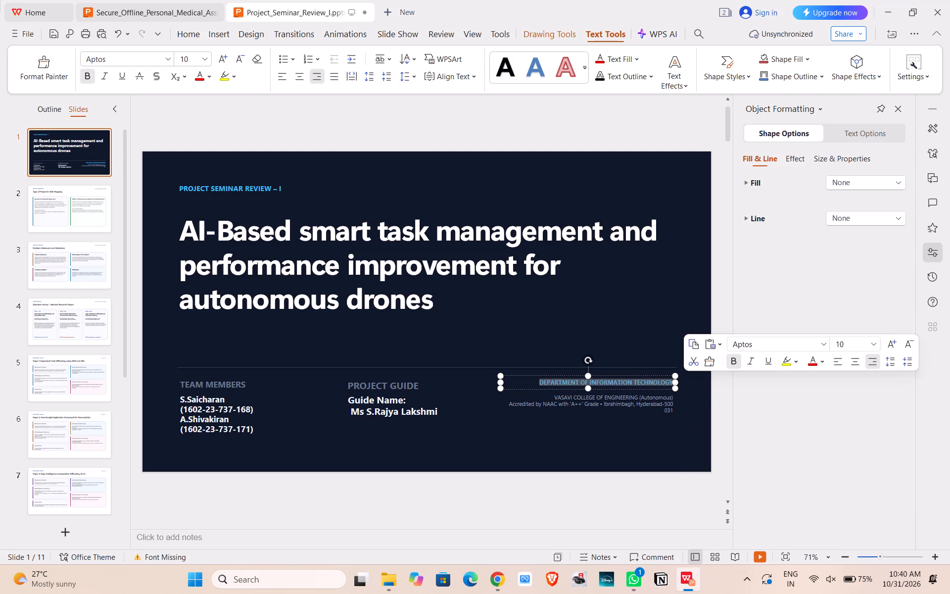
{"action": "triple_click", "coordinate": [220, 59]}
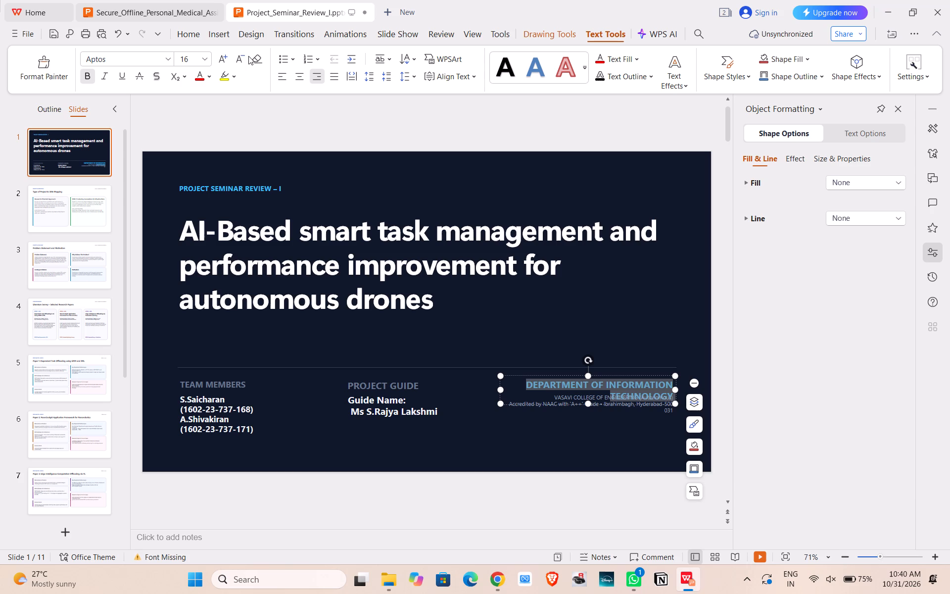
{"action": "left_click", "coordinate": [244, 56]}
{"action": "left_click", "coordinate": [244, 56]}
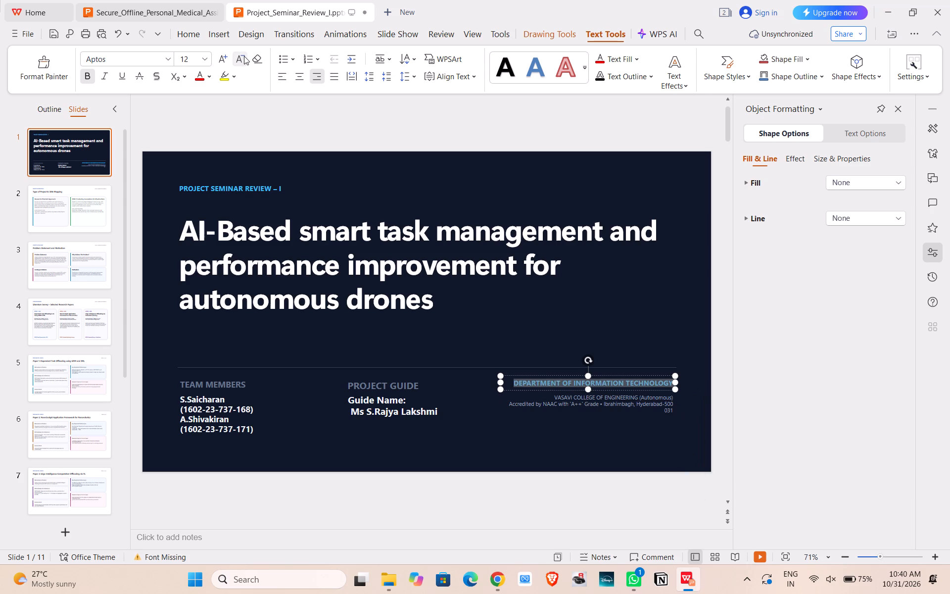
{"action": "left_click", "coordinate": [493, 425]}
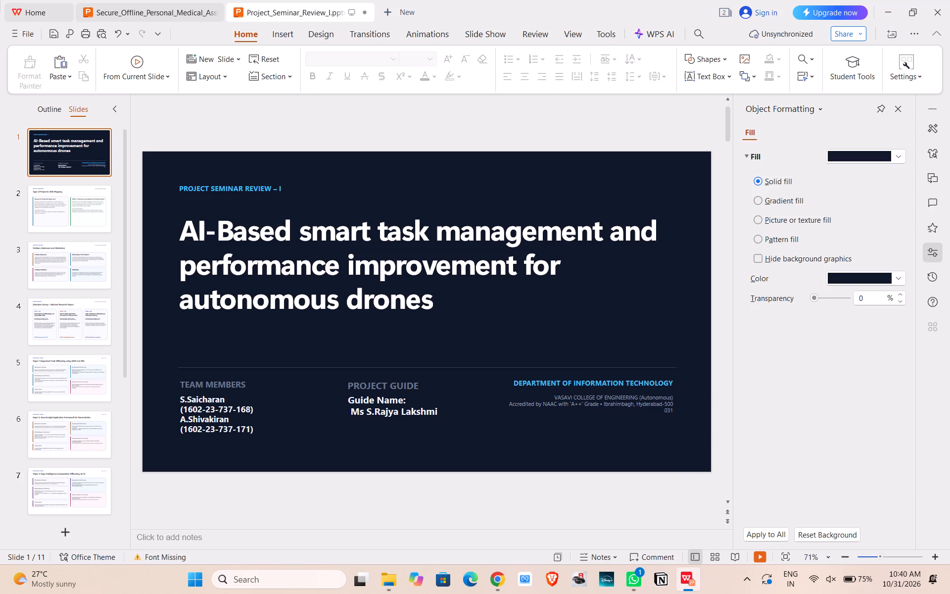
Save the Project_Seminar_Review_I presentation.
{"action": "key", "text": "ctrl+s"}
{"action": "key", "text": "ctrl+s"}
{"action": "key", "text": "ctrl+s"}
{"action": "left_click", "coordinate": [52, 38]}
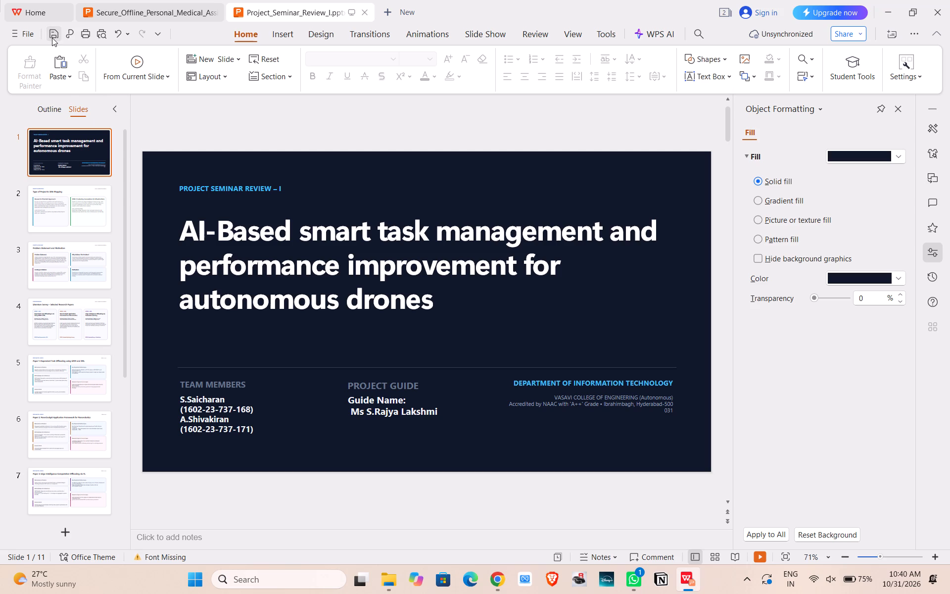
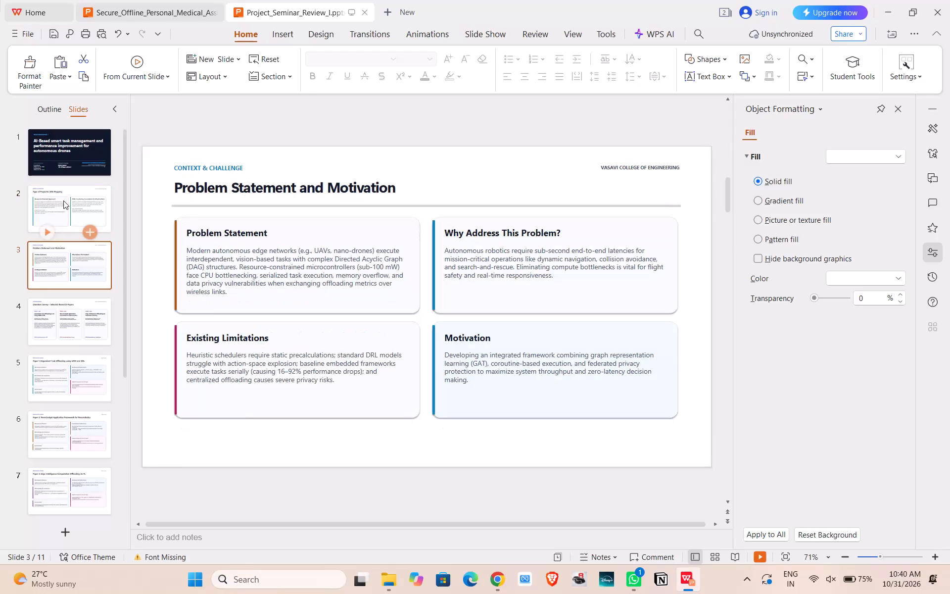
Review the deck from the Problem Statement and Motivation slide through the References slide, and return to the title slide.
{"action": "key", "text": "Down"}
{"action": "key", "text": "Down"}
{"action": "key", "text": "Down"}
{"action": "key", "text": "Down"}
{"action": "key", "text": "Down"}
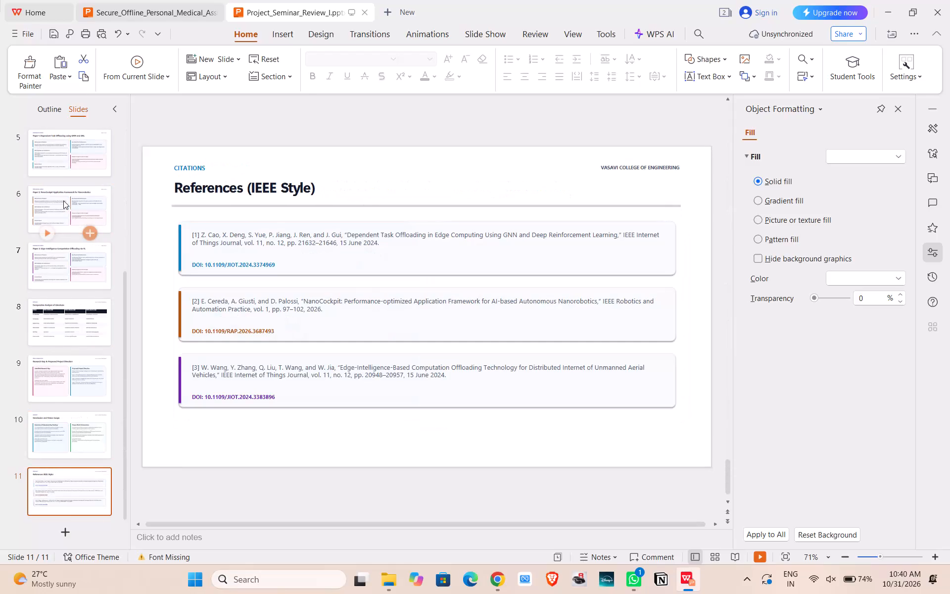
{"action": "key", "text": "Down"}
{"action": "key", "text": "Up"}
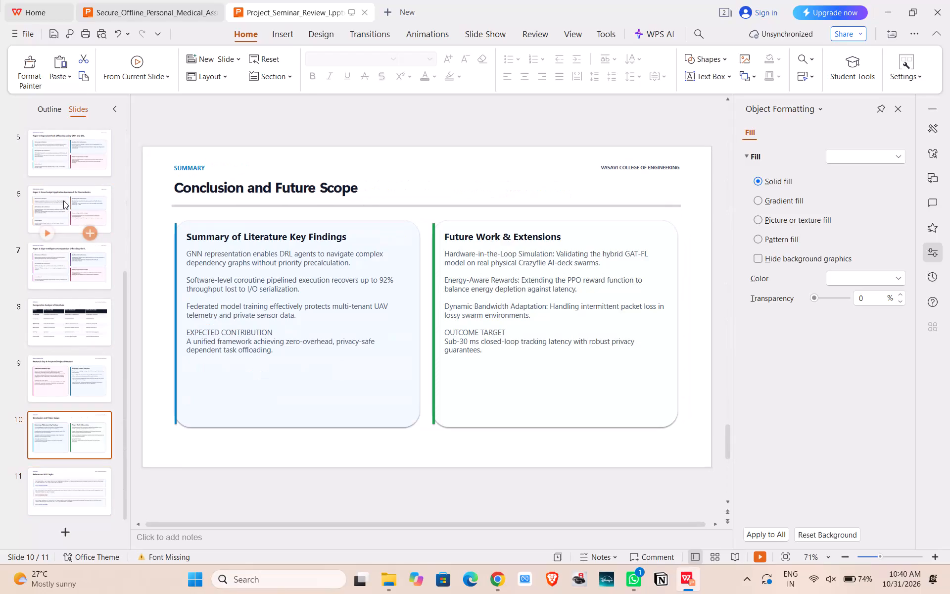
{"action": "key", "text": "Up"}
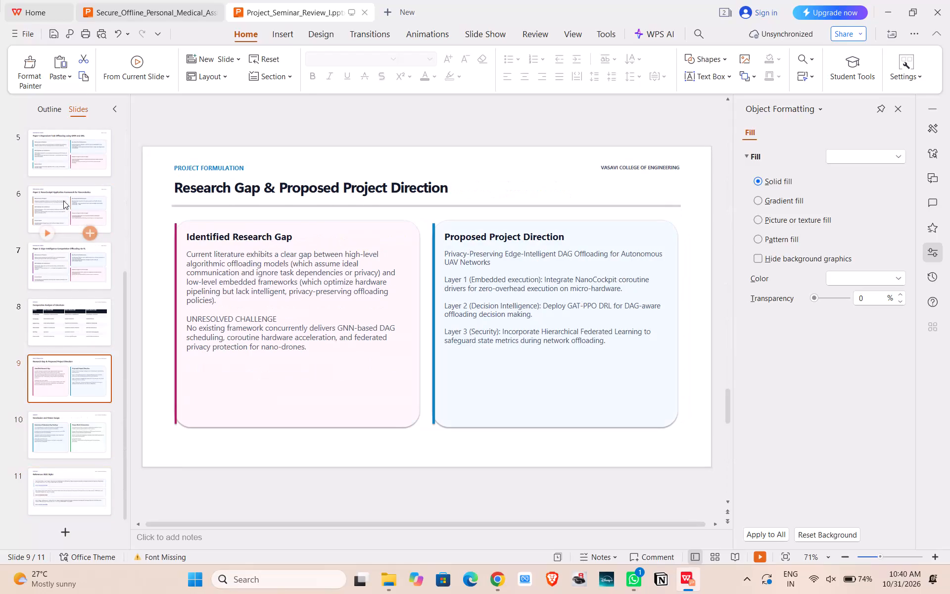
{"action": "key", "text": "Up"}
{"action": "key", "text": "Up"}
{"action": "key", "text": "Down"}
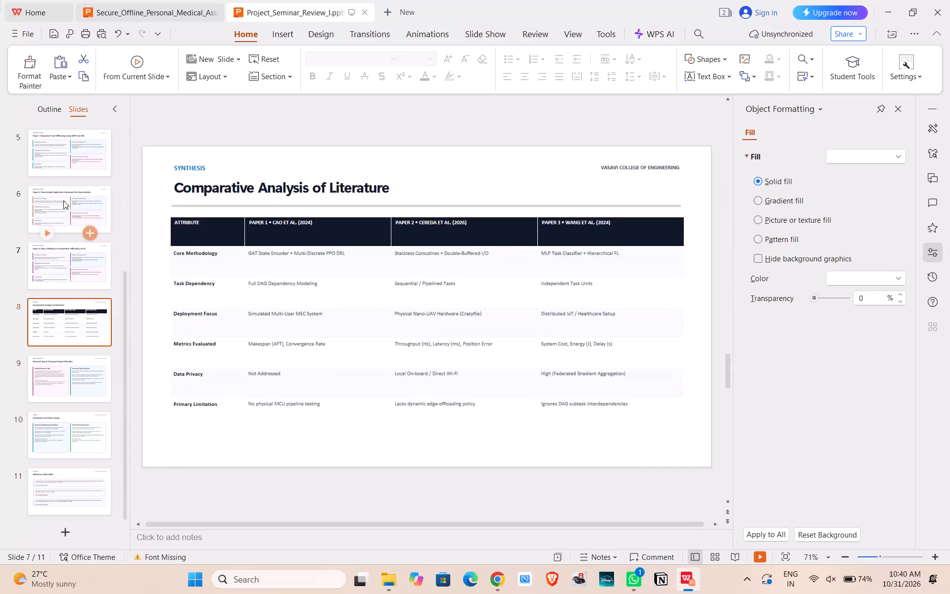
{"action": "key", "text": "Up"}
{"action": "key", "text": "Up"}
{"action": "key", "text": "Up"}
{"action": "key", "text": "Up"}
{"action": "key", "text": "Up"}
{"action": "key", "text": "Up"}
{"action": "key", "text": "Up"}
{"action": "key", "text": "Up"}
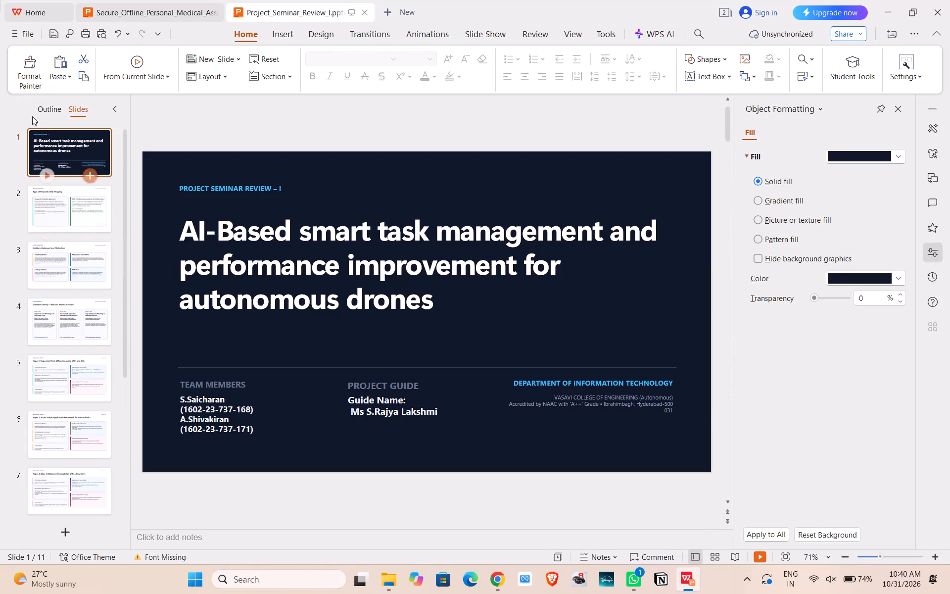
Save the Project_Seminar_Review_I presentation again in its current location.
{"action": "left_click", "coordinate": [54, 35]}
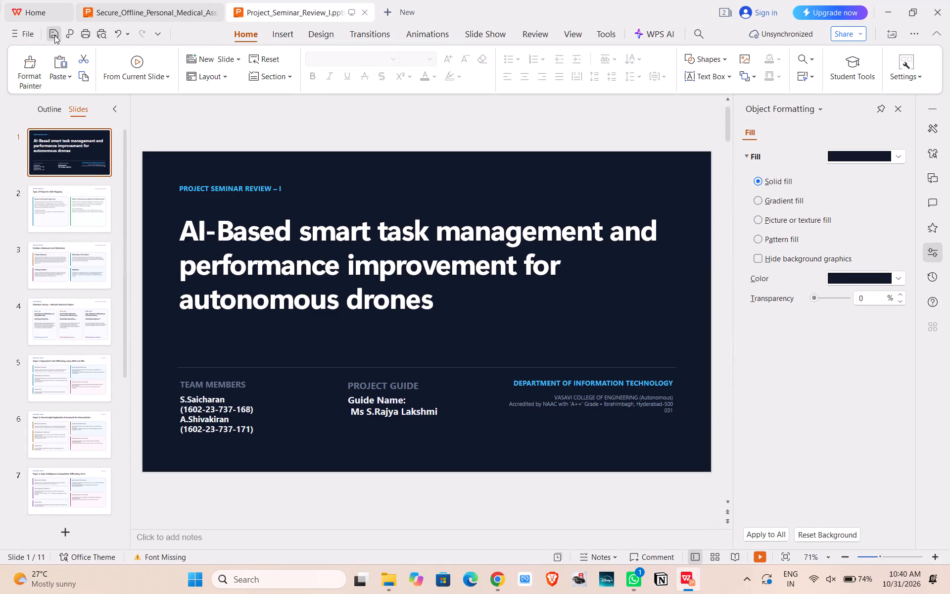
{"action": "left_click", "coordinate": [30, 34]}
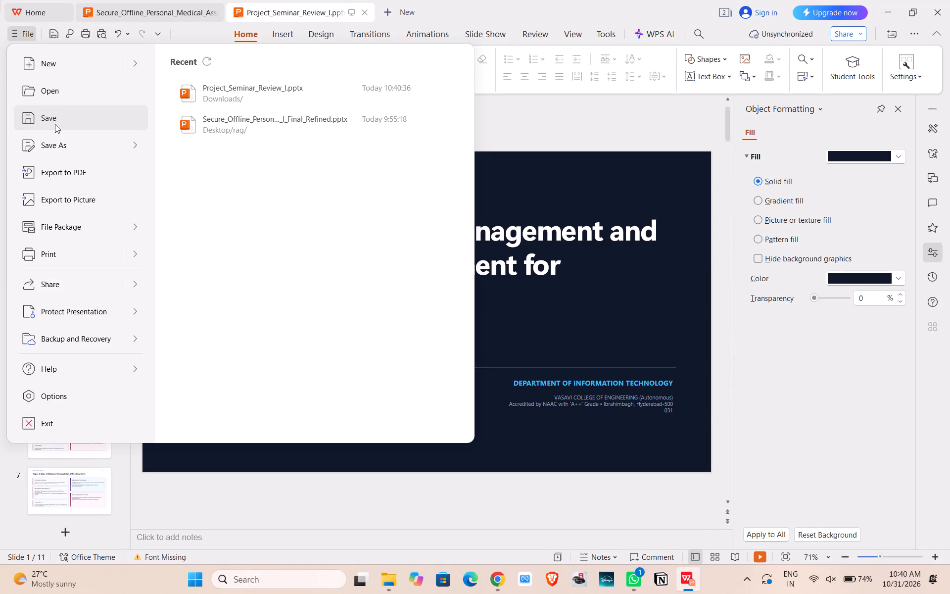
{"action": "left_click", "coordinate": [55, 124]}
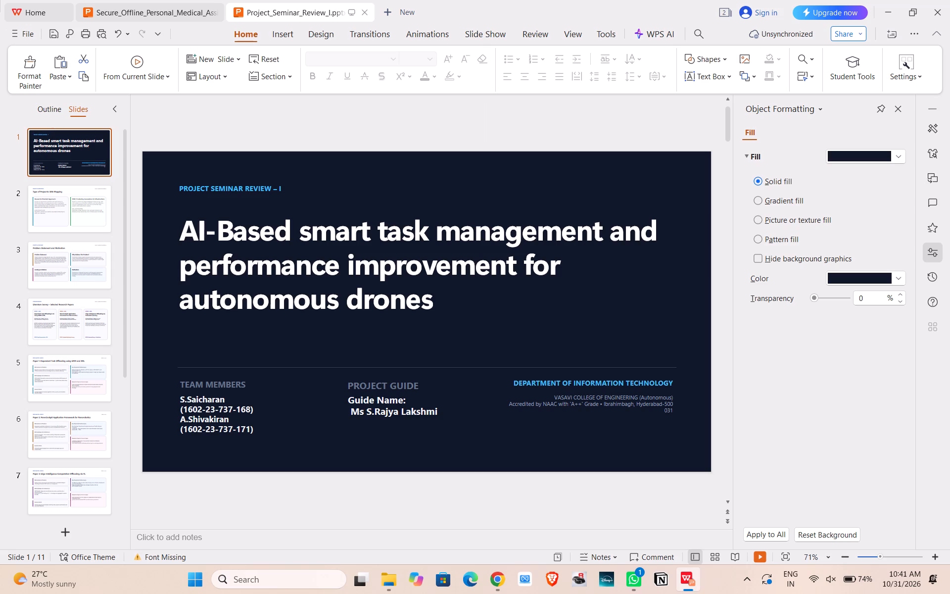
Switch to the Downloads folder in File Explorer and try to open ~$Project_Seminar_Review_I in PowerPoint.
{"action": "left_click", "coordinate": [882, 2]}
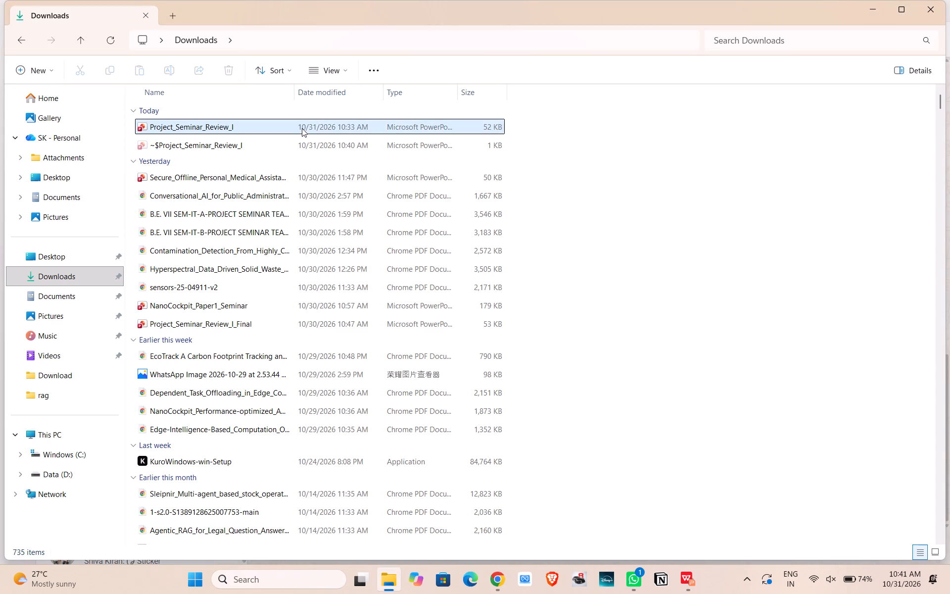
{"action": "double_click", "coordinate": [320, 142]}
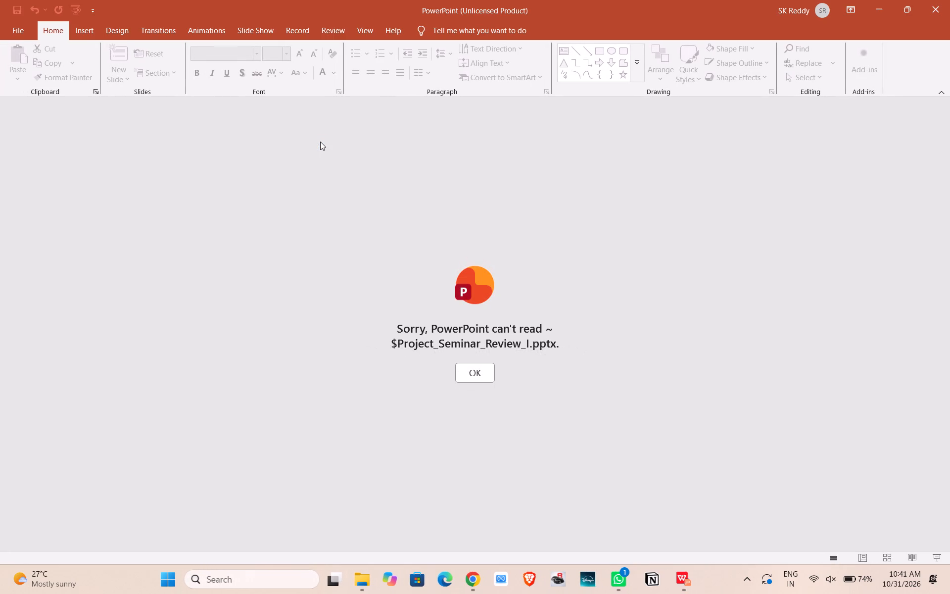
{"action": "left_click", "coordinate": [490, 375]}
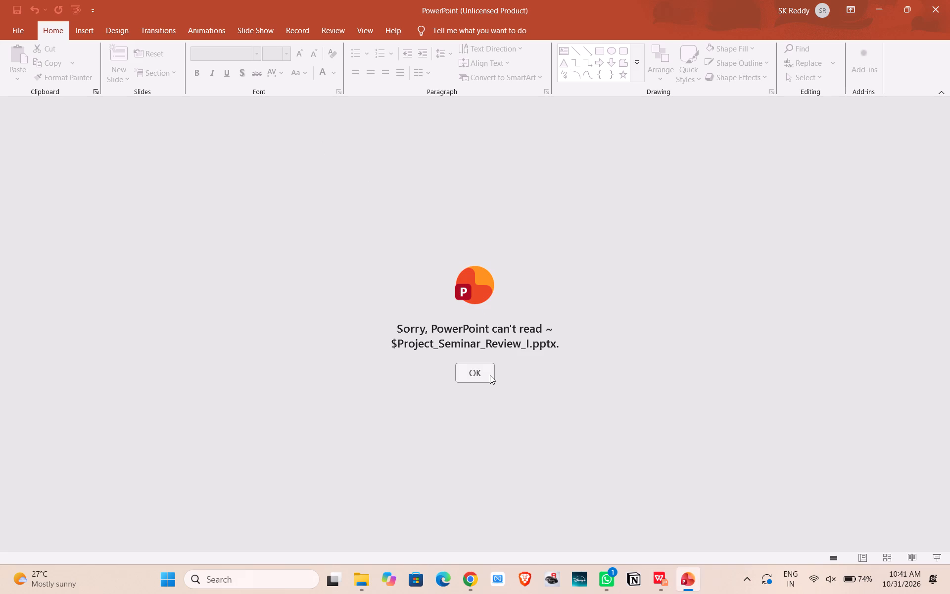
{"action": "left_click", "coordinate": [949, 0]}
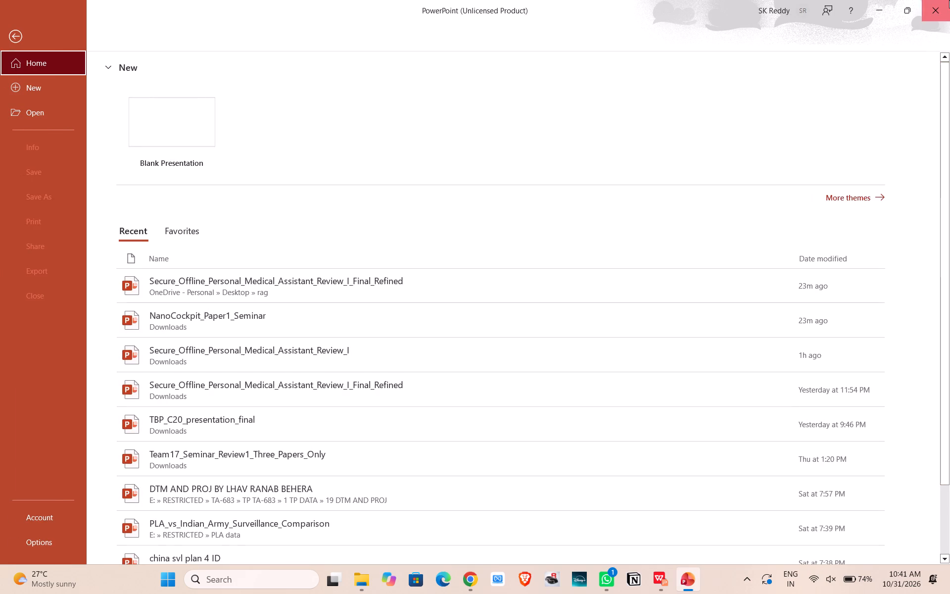
Open a read-only copy of Project_Seminar_Review_I from Downloads in PowerPoint to check it, and close it.
{"action": "double_click", "coordinate": [212, 125]}
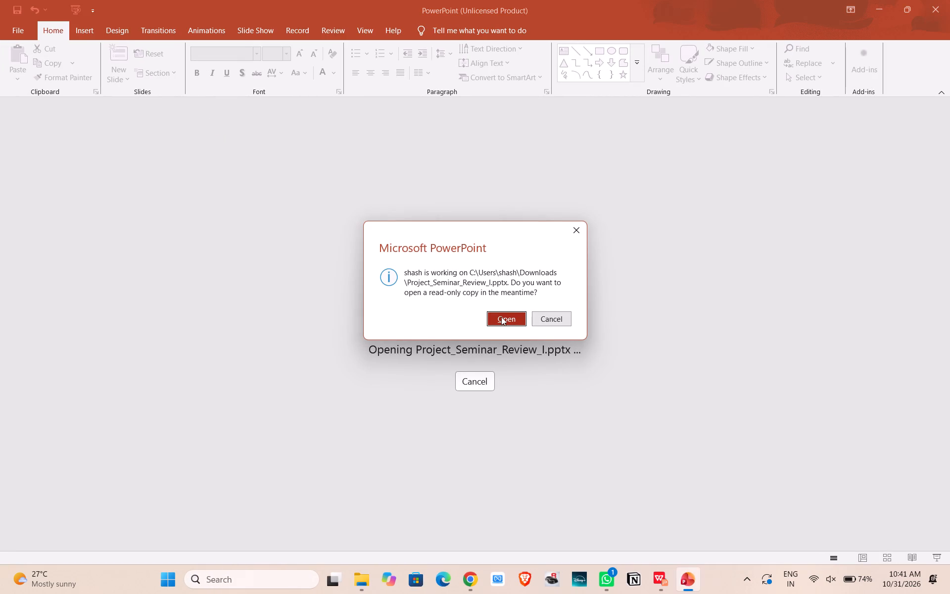
{"action": "left_click", "coordinate": [503, 317]}
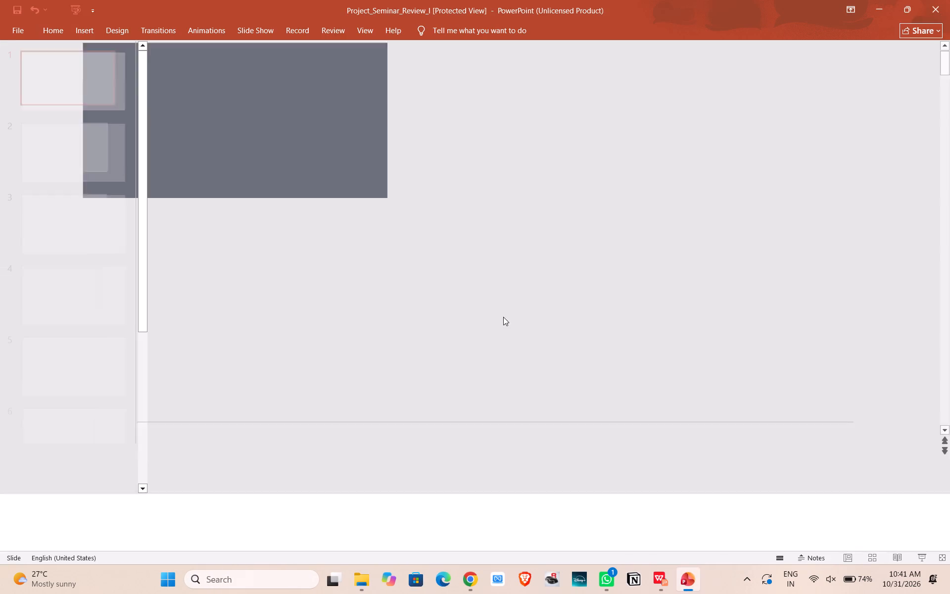
{"action": "left_click", "coordinate": [949, 11]}
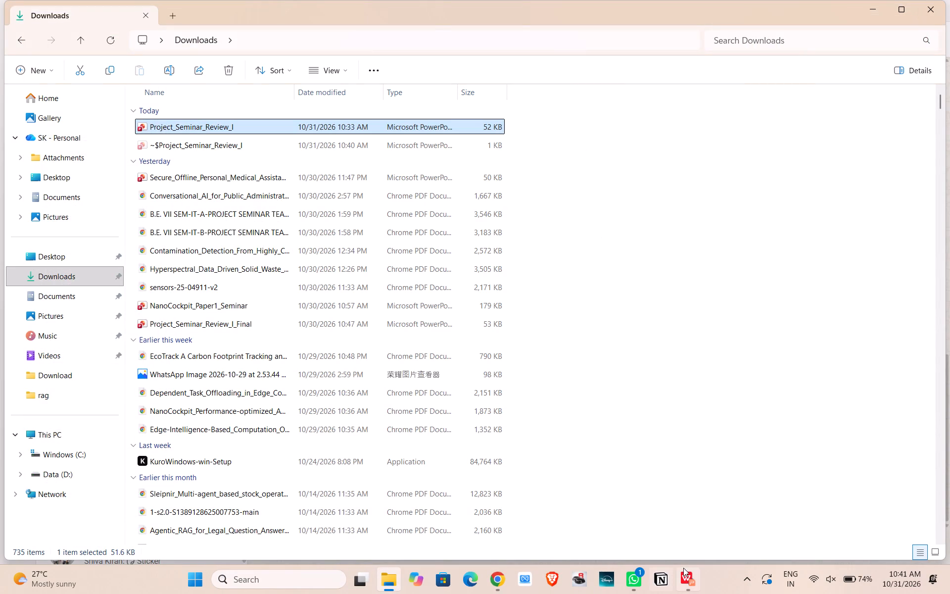
Switch to WPS Office and close it along with its open presentations.
{"action": "left_click", "coordinate": [683, 568]}
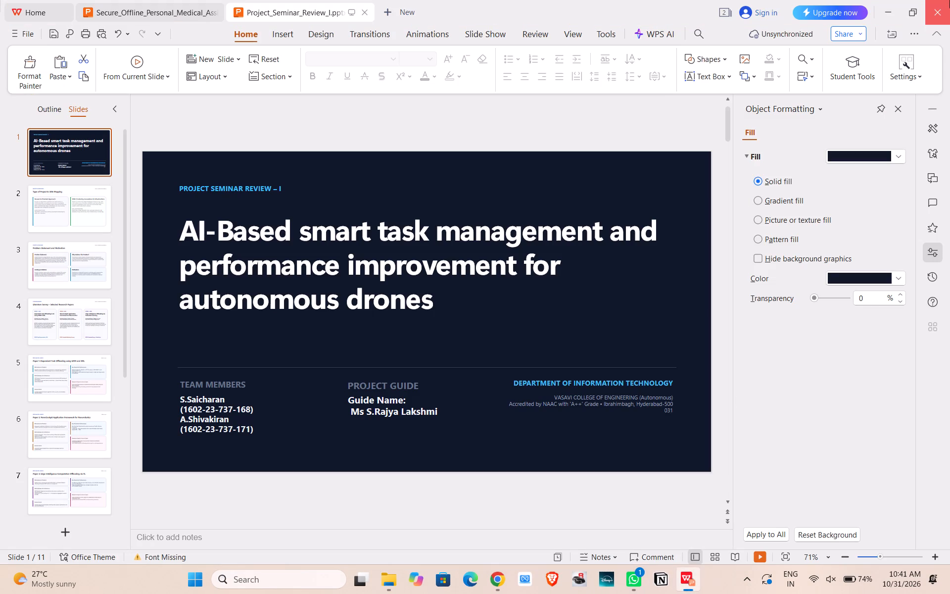
{"action": "left_click", "coordinate": [949, 0]}
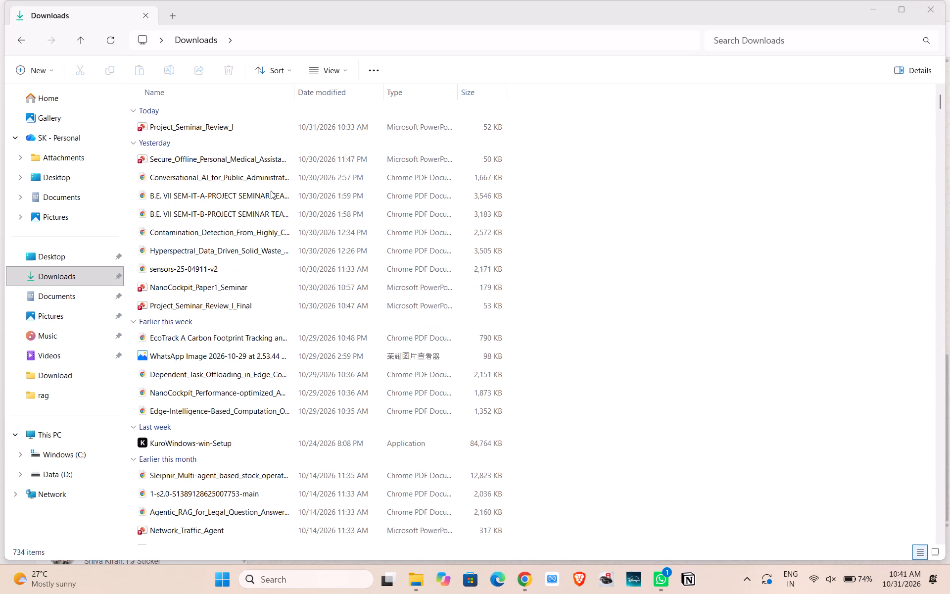
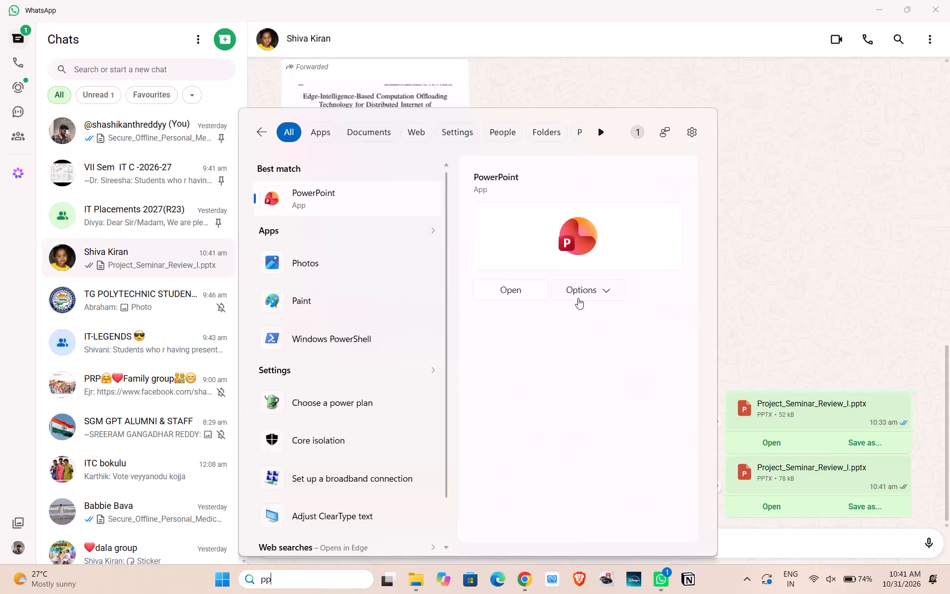
Go from the PowerPoint search result to the installed apps list in Settings, and search it for "powe" and "ppt".
{"action": "left_click", "coordinate": [578, 298]}
{"action": "left_click", "coordinate": [546, 428]}
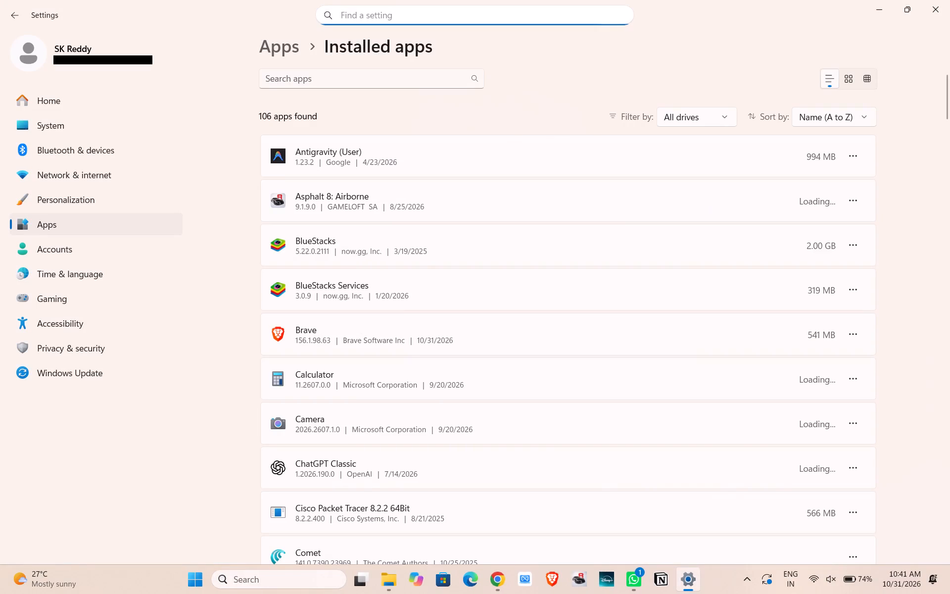
{"action": "left_click", "coordinate": [369, 82]}
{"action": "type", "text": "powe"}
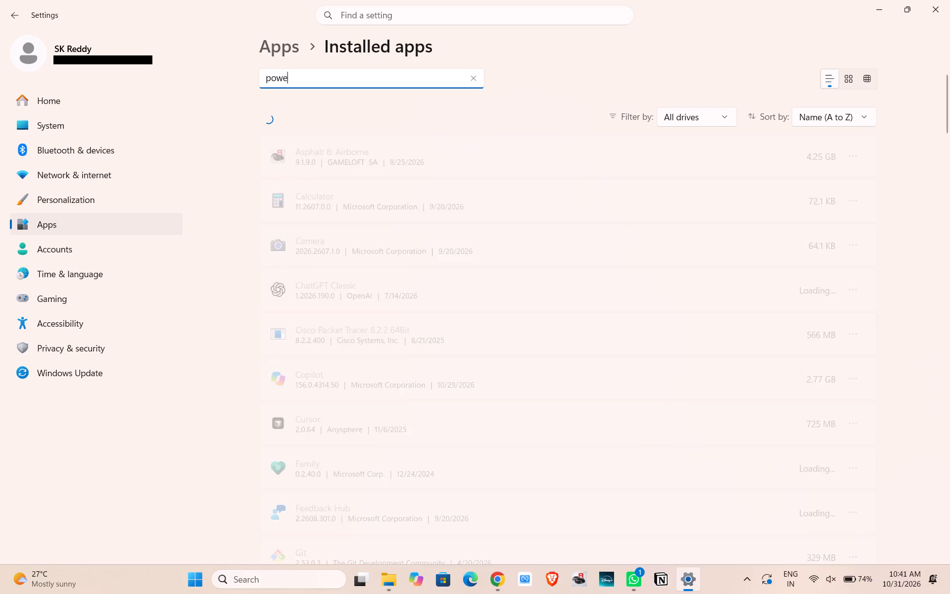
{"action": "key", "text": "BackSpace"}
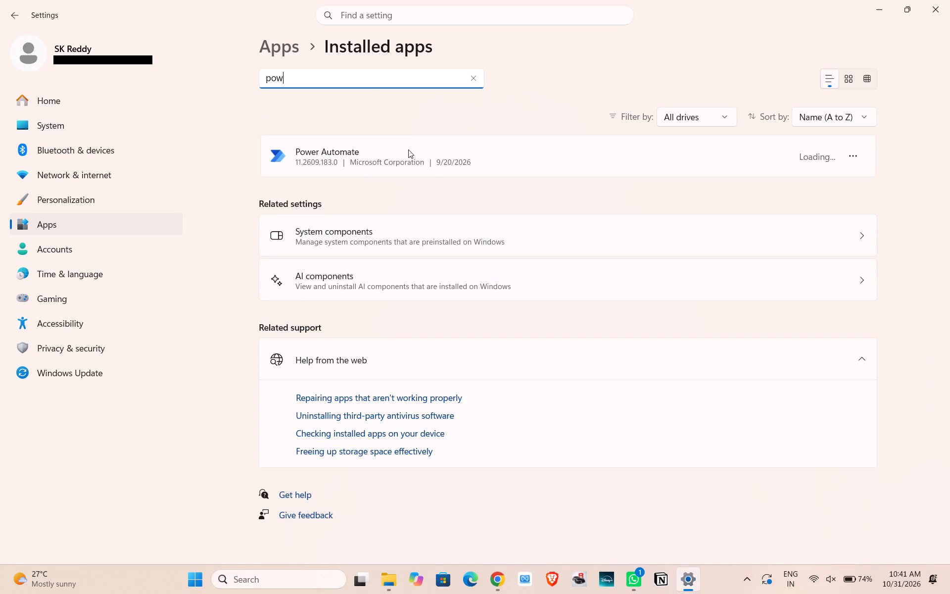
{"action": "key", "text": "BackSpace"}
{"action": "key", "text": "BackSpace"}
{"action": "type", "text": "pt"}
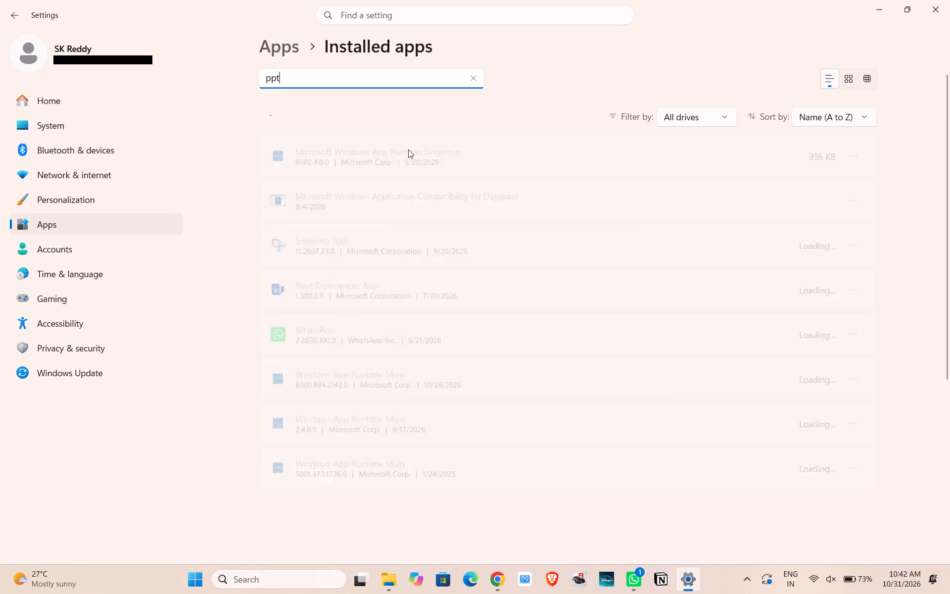
Search the installed apps for "microso" and look through the Microsoft entries to the end of the list for PowerPoint.
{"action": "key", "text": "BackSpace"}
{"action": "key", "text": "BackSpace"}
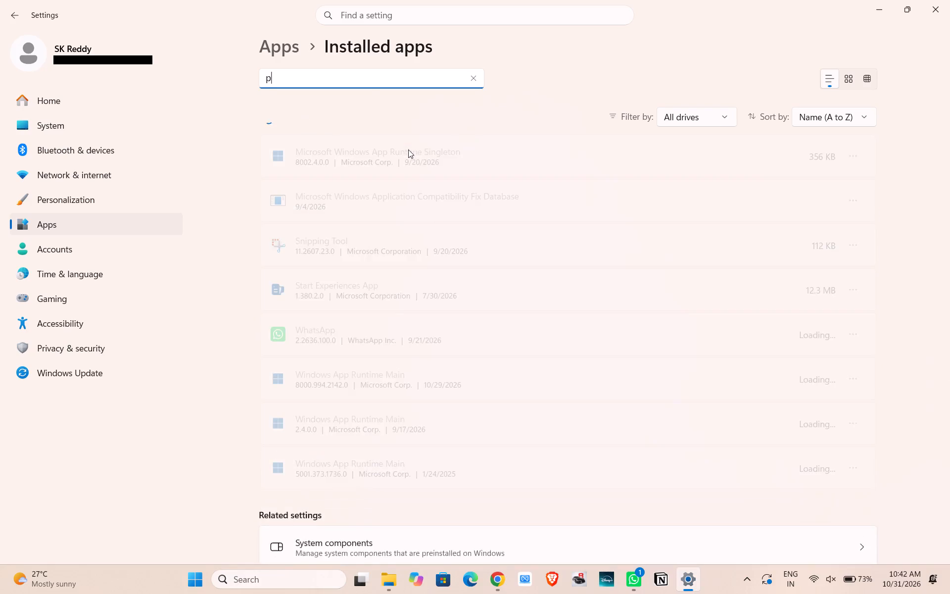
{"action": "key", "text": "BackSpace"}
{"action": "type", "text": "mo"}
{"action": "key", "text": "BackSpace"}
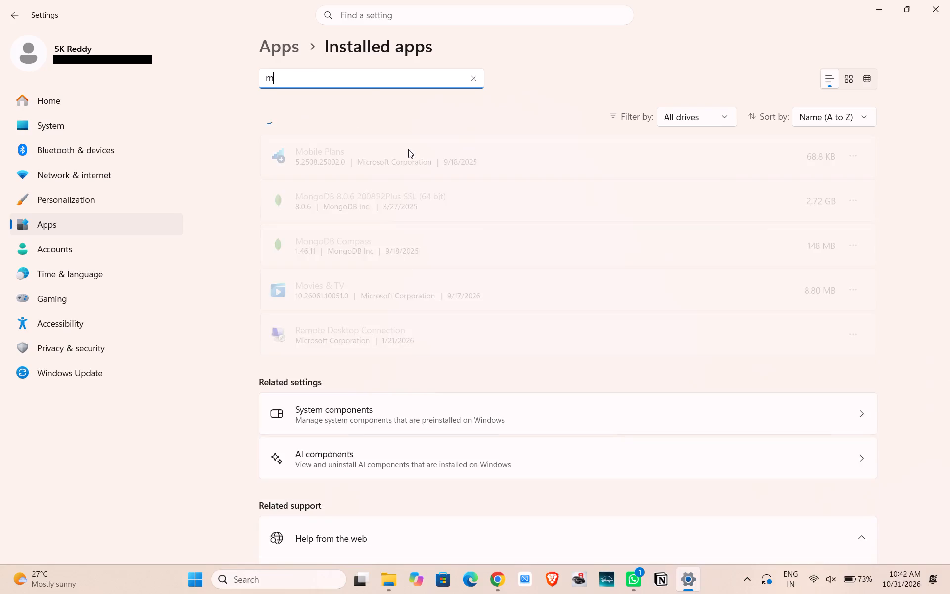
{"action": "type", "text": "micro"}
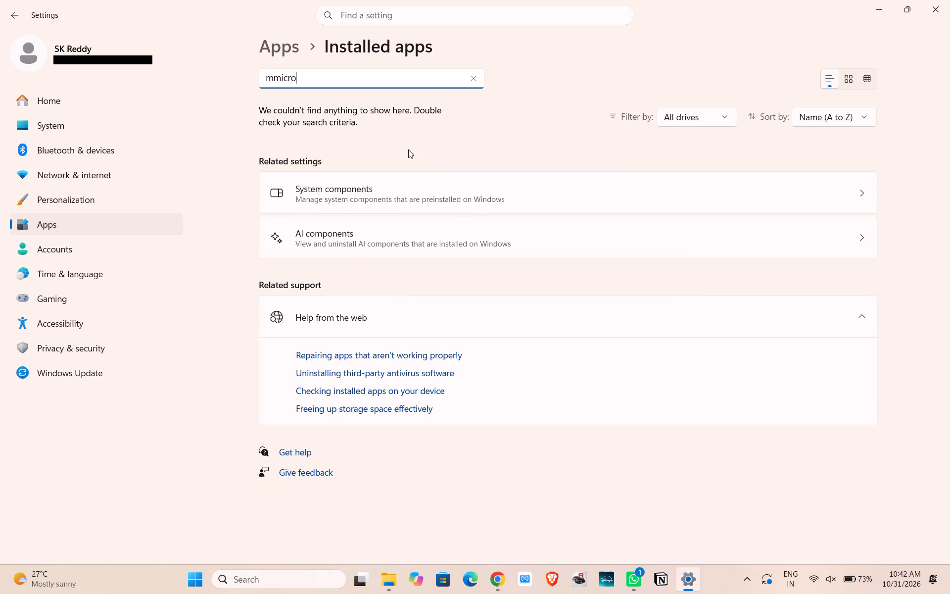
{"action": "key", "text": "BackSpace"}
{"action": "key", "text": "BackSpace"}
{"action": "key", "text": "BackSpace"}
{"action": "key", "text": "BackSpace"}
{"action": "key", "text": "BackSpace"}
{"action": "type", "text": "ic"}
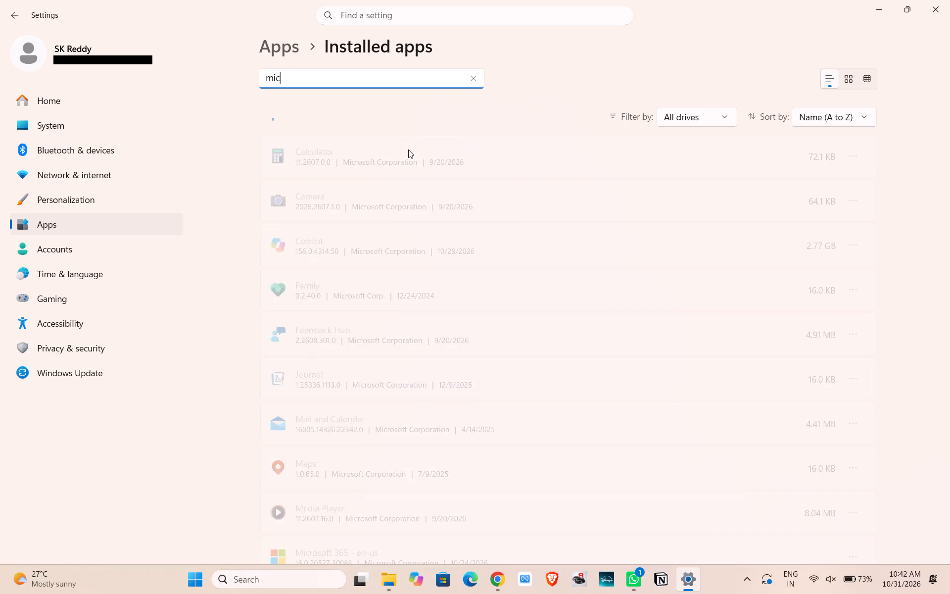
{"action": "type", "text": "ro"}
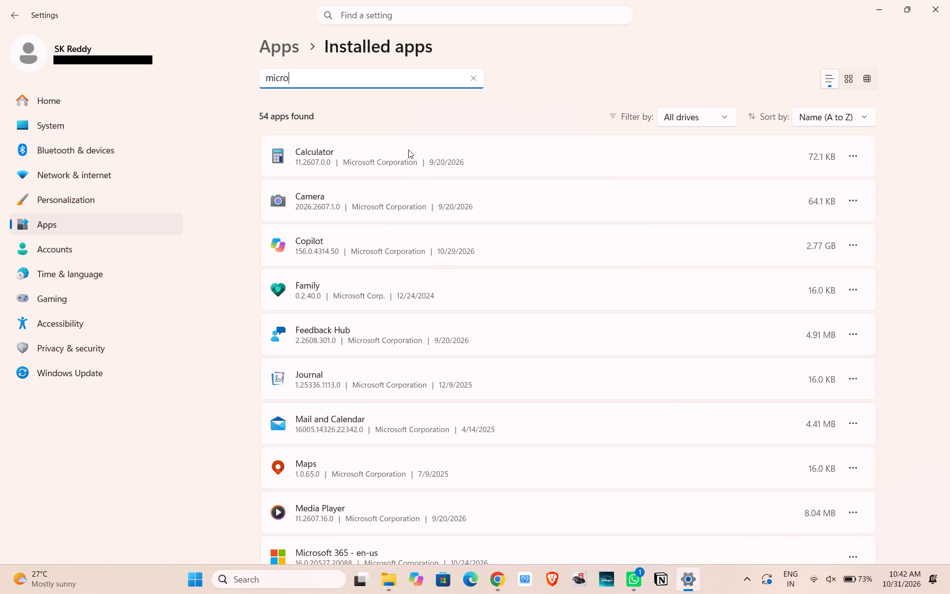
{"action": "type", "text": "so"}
{"action": "scroll", "coordinate": [413, 153], "scroll_direction": "down", "scroll_amount": 2}
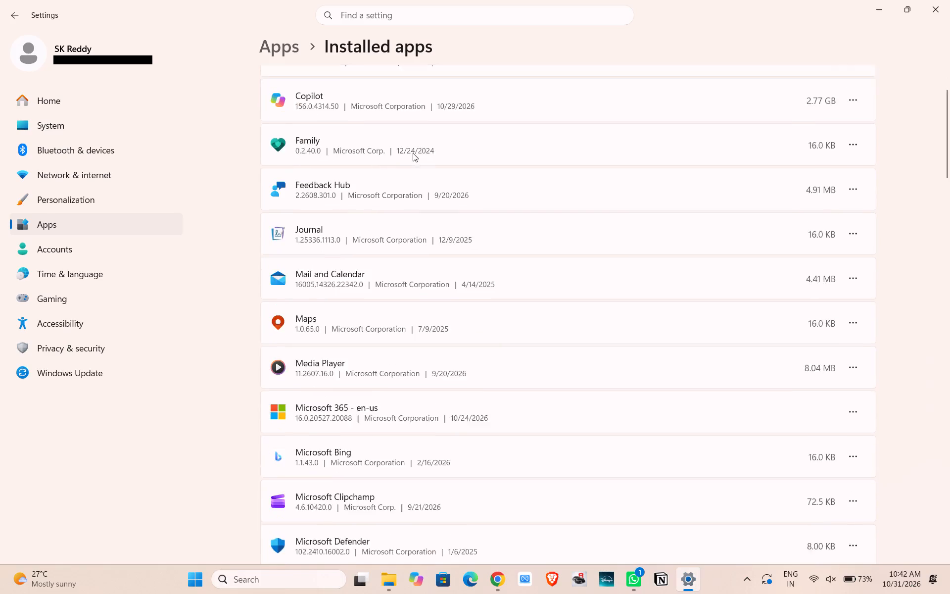
{"action": "scroll", "coordinate": [413, 153], "scroll_direction": "down", "scroll_amount": 8}
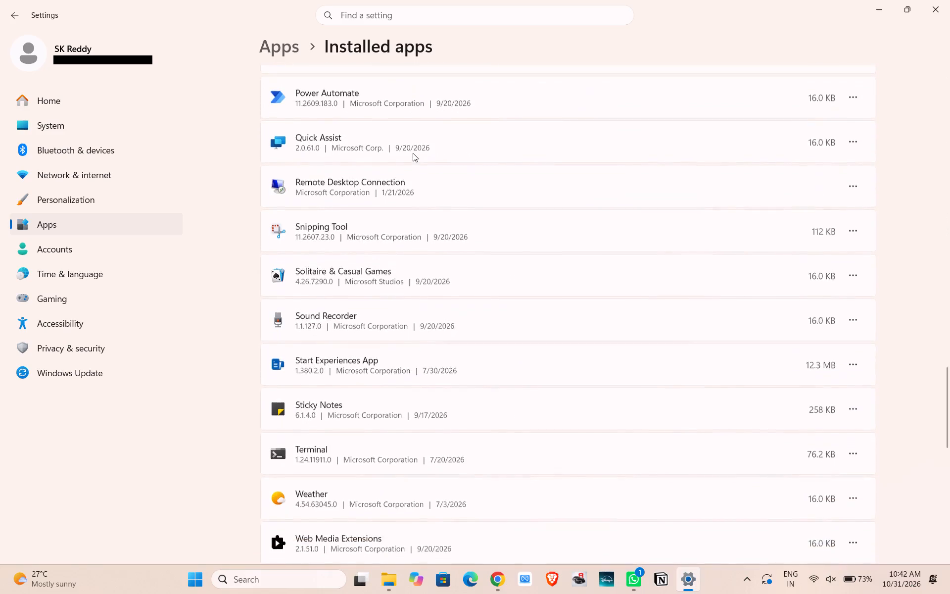
{"action": "scroll", "coordinate": [413, 153], "scroll_direction": "down", "scroll_amount": 2}
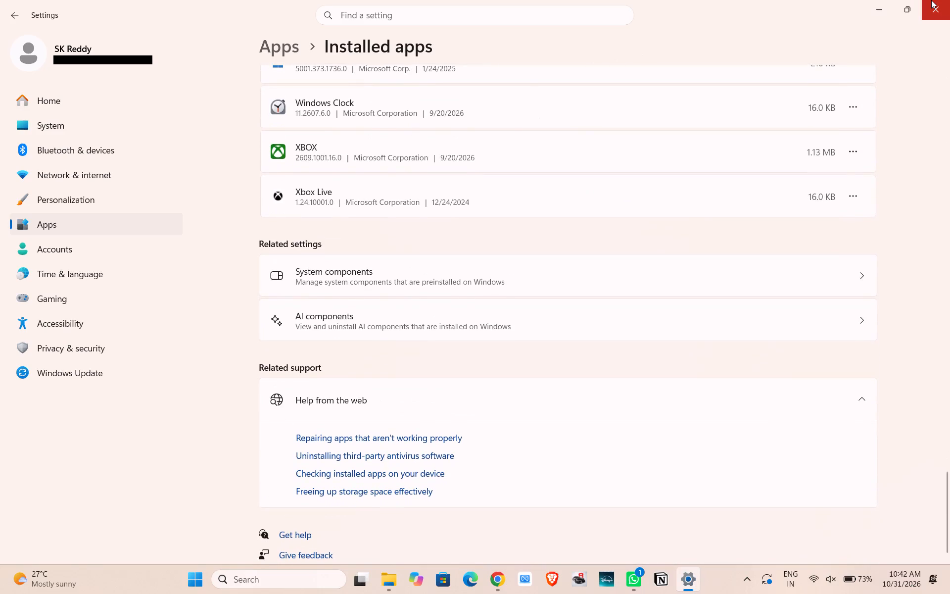